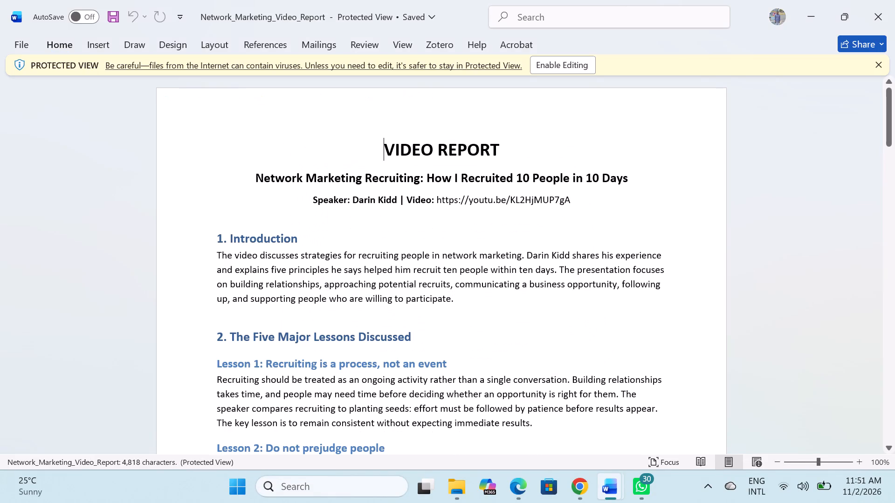
scroll(599, 230, down, 1)
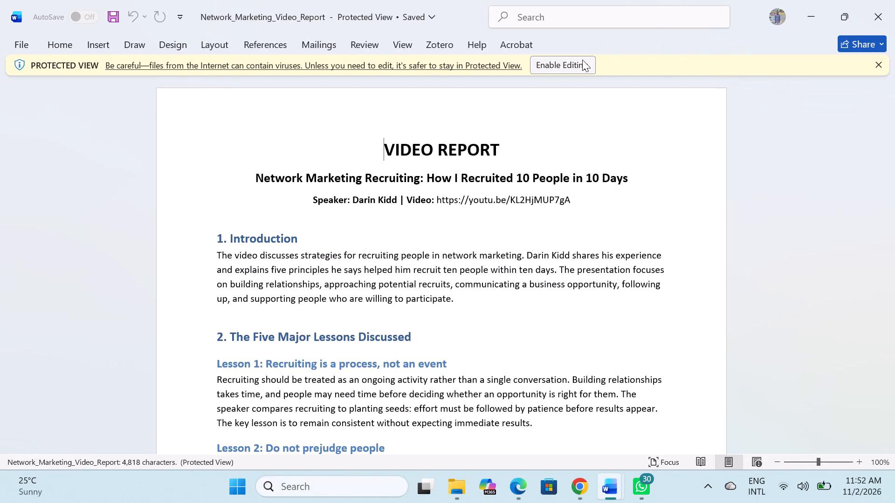
click(582, 60)
Copy the whole video report, from its VIDEO REPORT title to the reference link, and close that document.
scroll(607, 278, down, 9)
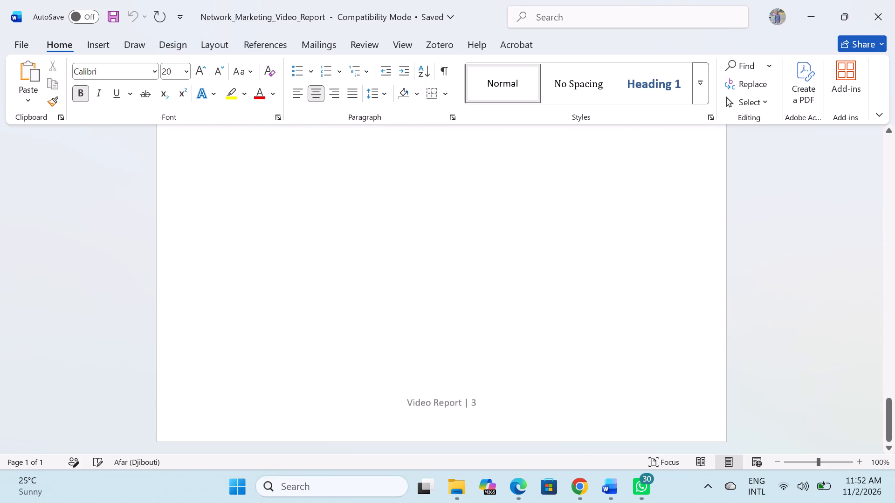
scroll(607, 278, up, 6)
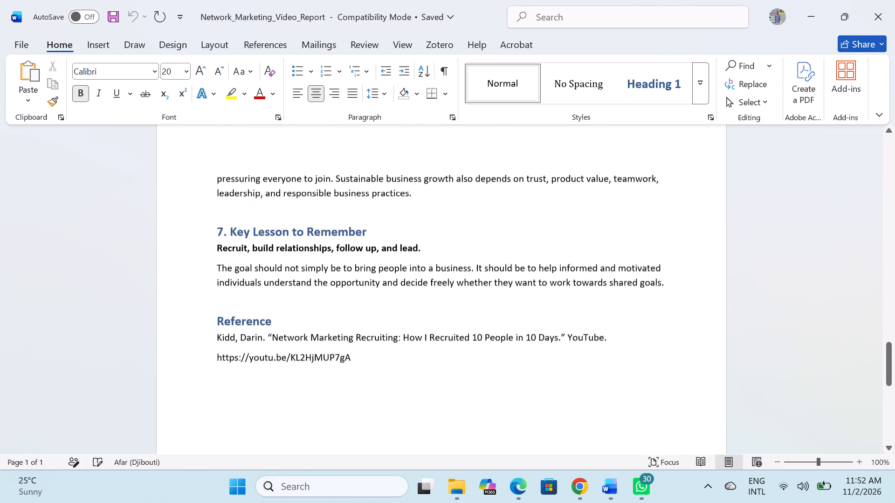
scroll(607, 278, up, 8)
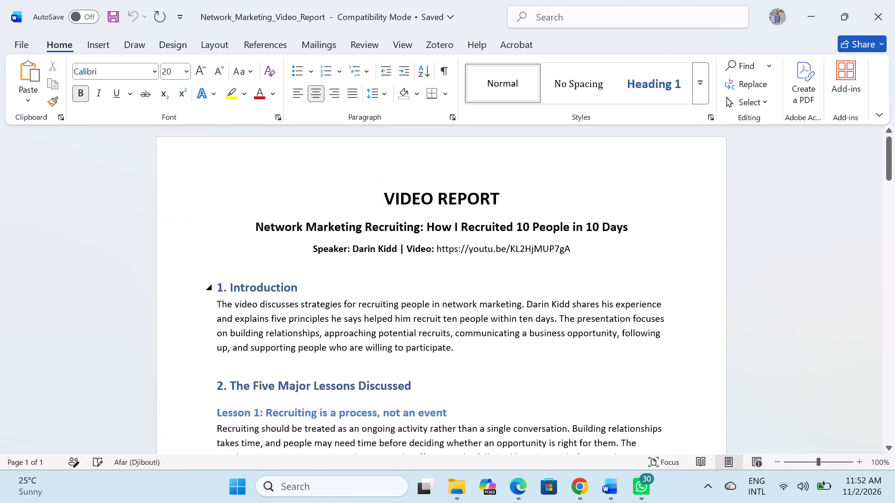
drag(383, 193, 532, 468)
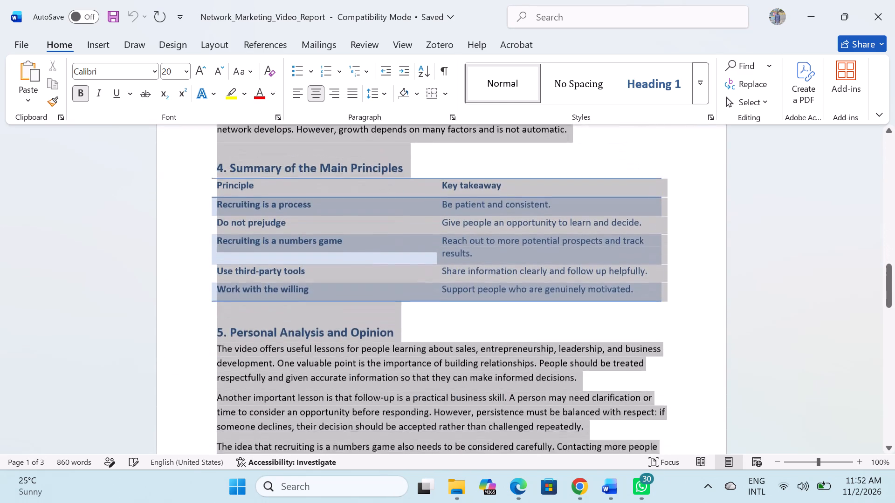
drag(532, 468, 525, 460)
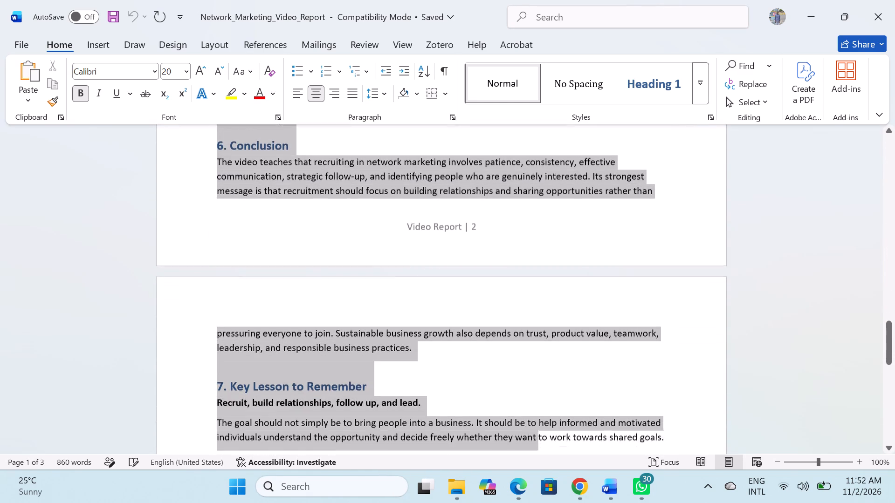
drag(525, 460, 428, 318)
key(ctrl+c)
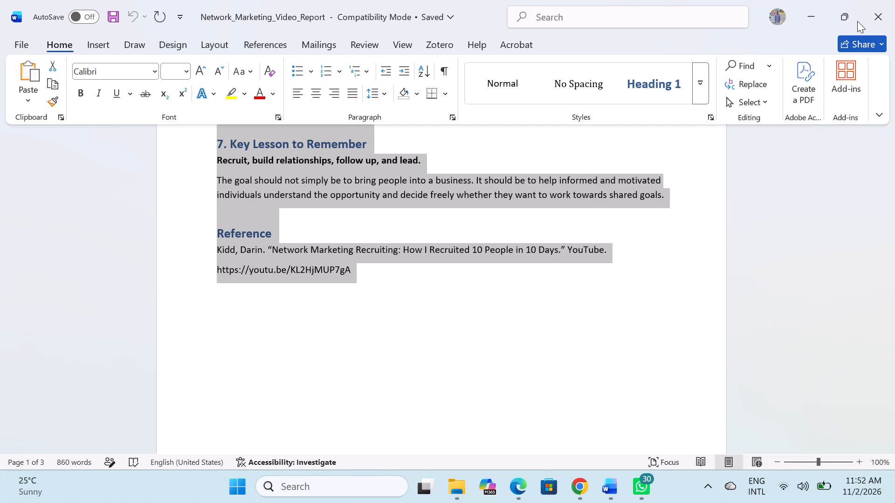
click(874, 14)
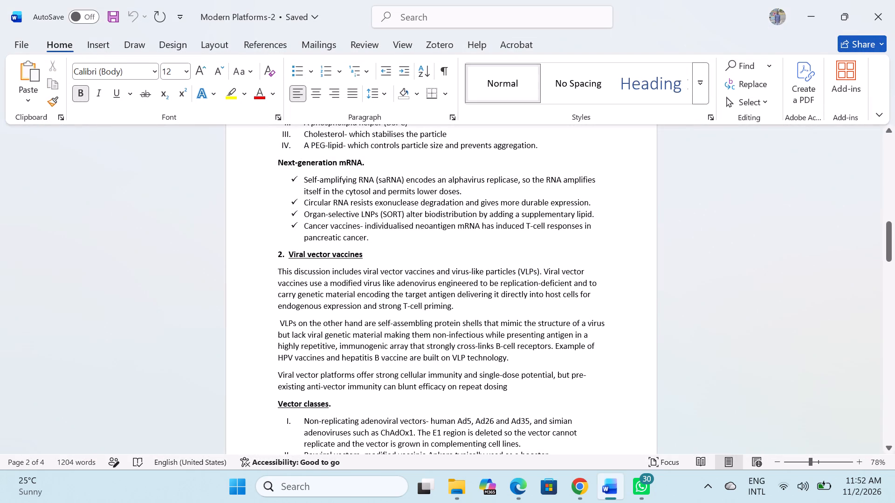
Create a new blank Word document and paste the copied video report into it.
click(290, 492)
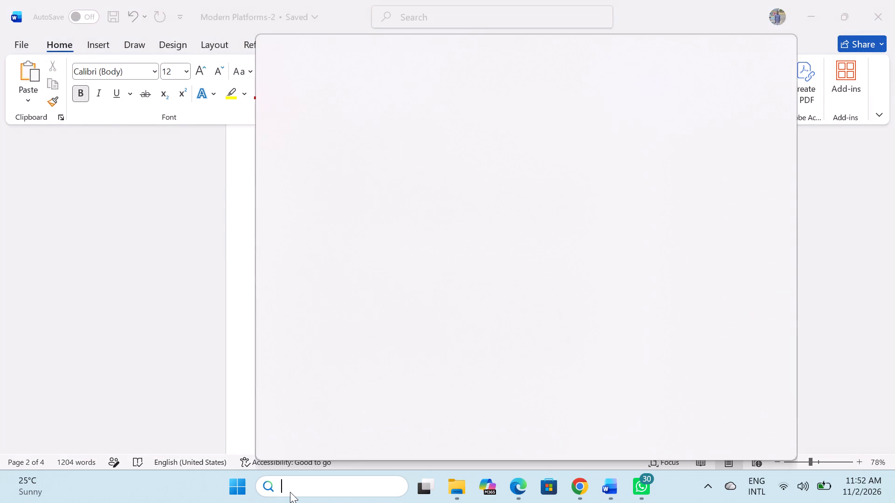
text(wo)
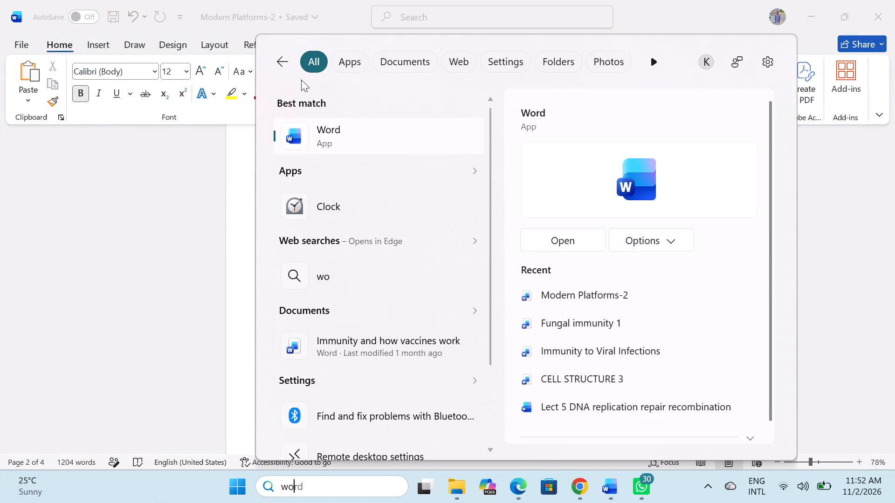
double_click(335, 129)
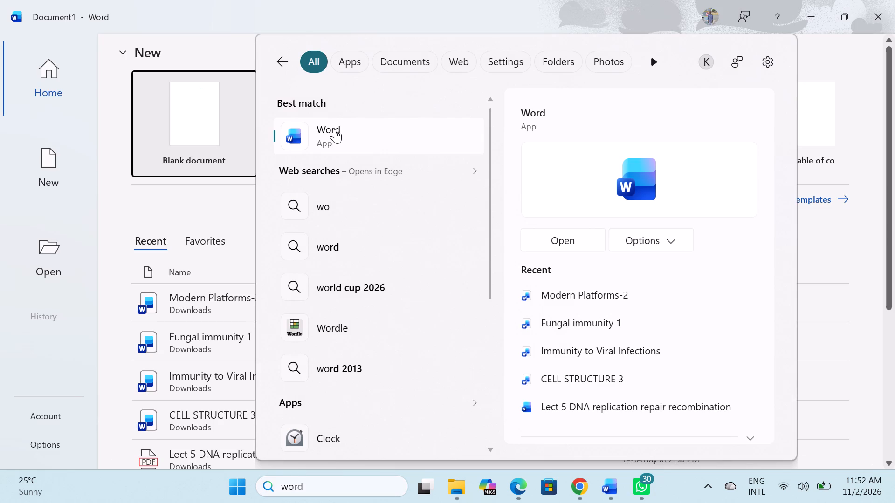
click(394, 142)
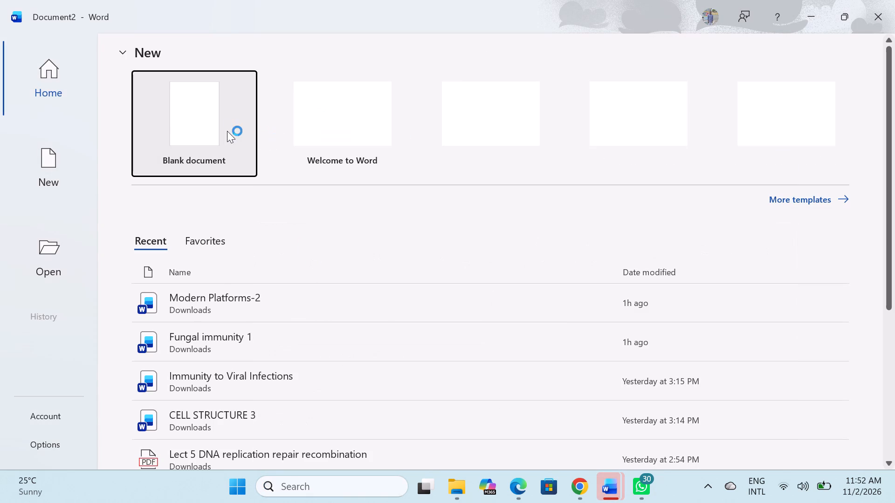
click(216, 129)
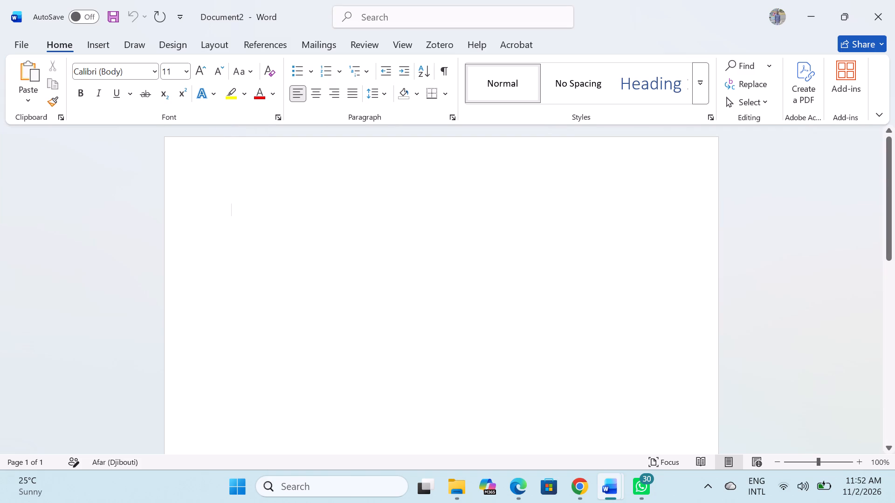
key(ctrl+v)
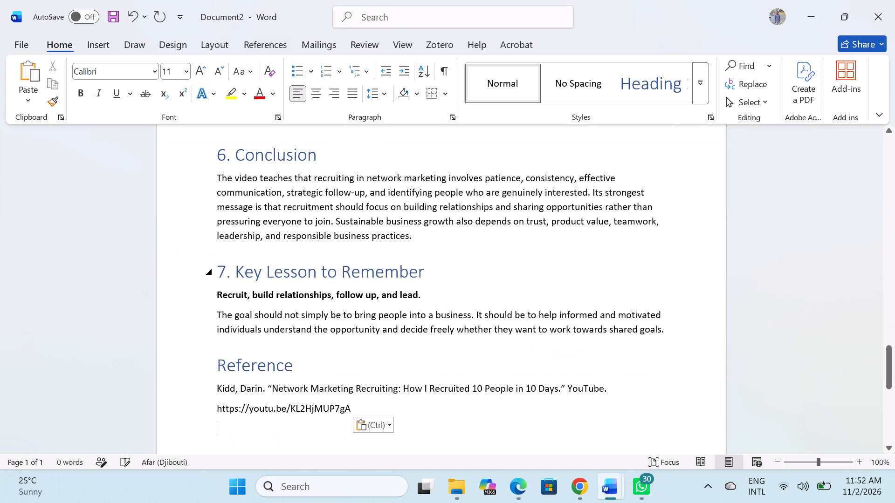
Add the title line "Content review" above the VIDEO REPORT title at the start of the document.
scroll(434, 289, up, 6)
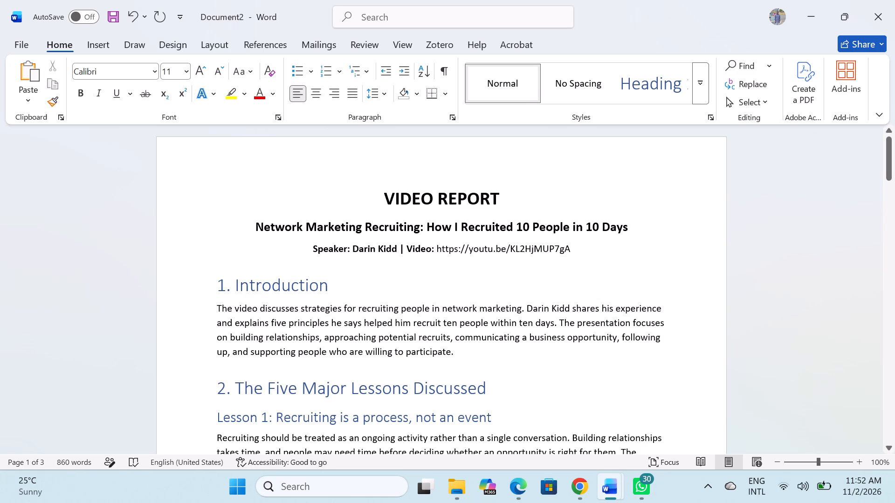
click(389, 199)
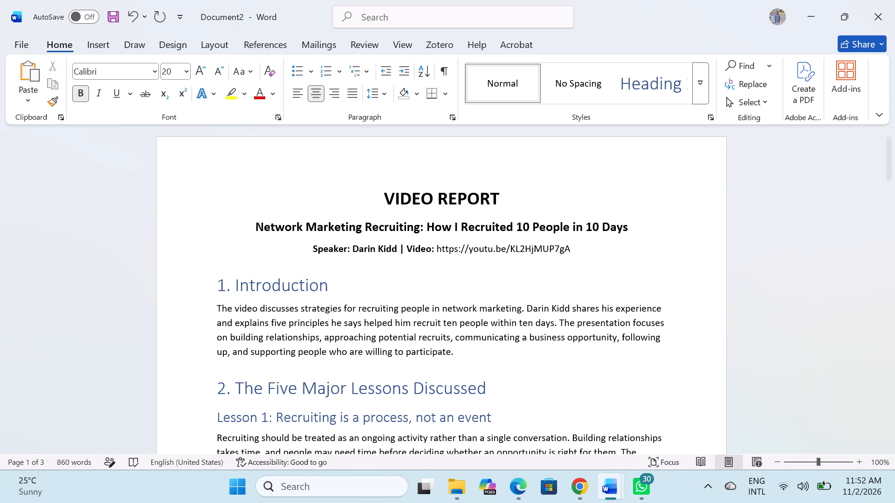
text(co)
key(n)
text(tent)
key(space)
text(rati)
text(ng)
key(space)
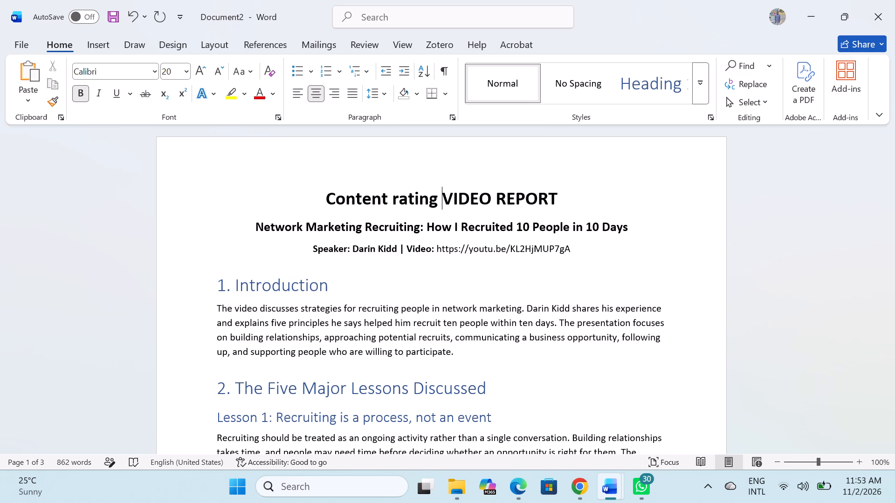
key(BackSpace)
key(BackSpace)
key(BackSpace)
key(BackSpace)
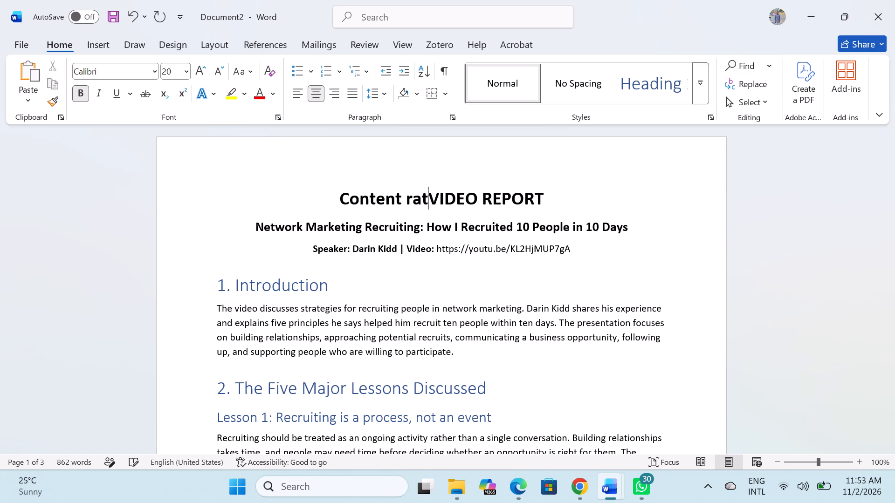
key(BackSpace)
key(BackSpace)
text(evie)
key(w)
key(Return)
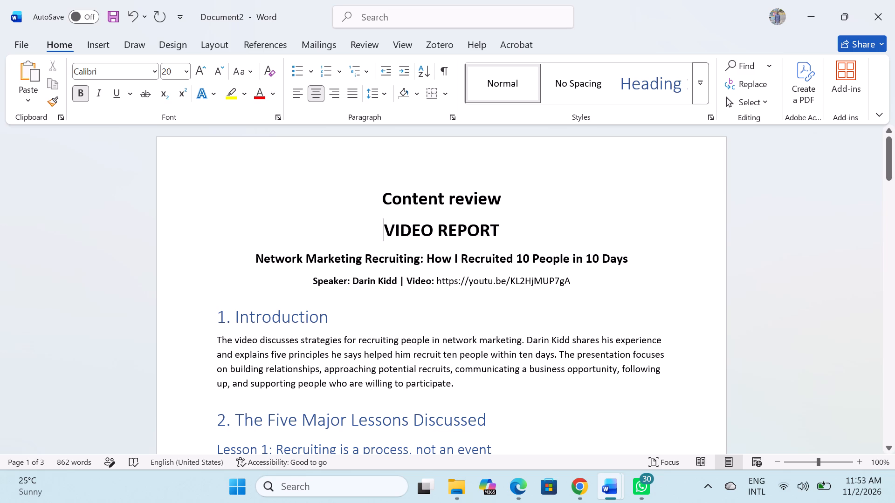
Delete the VIDEO REPORT line under the new title.
drag(596, 296, 358, 291)
drag(358, 291, 310, 278)
click(431, 306)
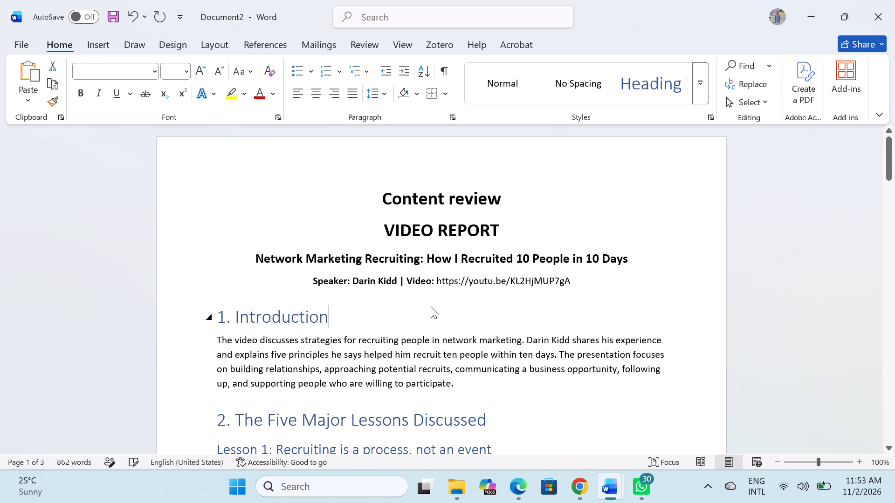
drag(520, 227, 384, 232)
key(BackSpace)
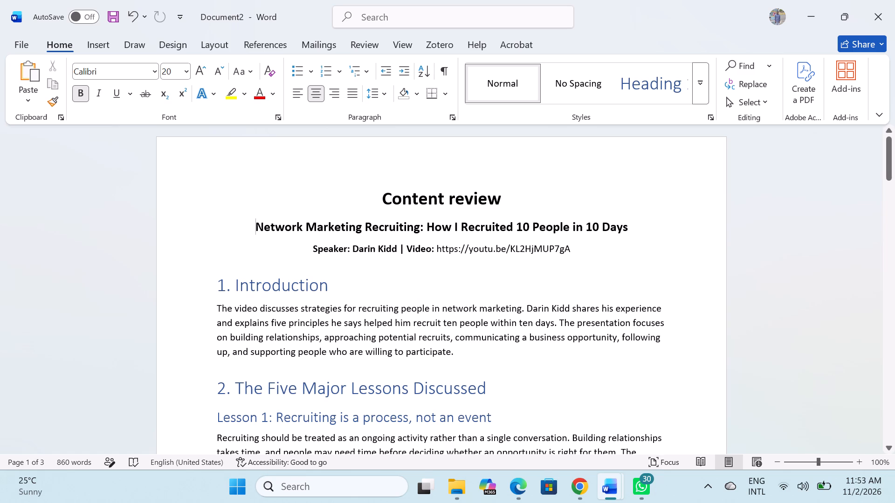
Remove the video link and its "| Video:" label from the speaker line, keeping only the speaker's name.
click(584, 251)
key(BackSpace)
key(BackSpace)
key(BackSpace)
key(BackSpace)
key(BackSpace)
key(BackSpace)
key(BackSpace)
key(BackSpace)
key(BackSpace)
key(BackSpace)
key(BackSpace)
key(BackSpace)
key(BackSpace)
key(BackSpace)
key(BackSpace)
key(BackSpace)
key(BackSpace)
key(BackSpace)
key(BackSpace)
key(BackSpace)
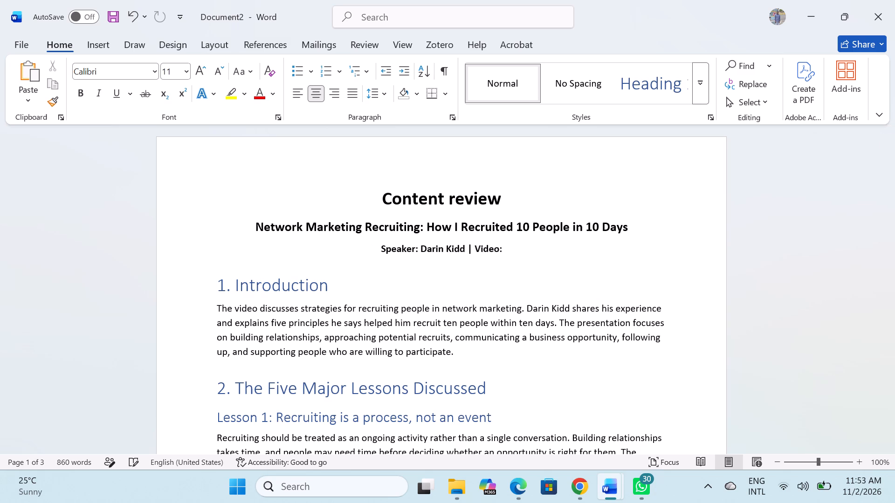
key(BackSpace)
key(BackSpace)
key(BackSpace)
key(BackSpace)
key(BackSpace)
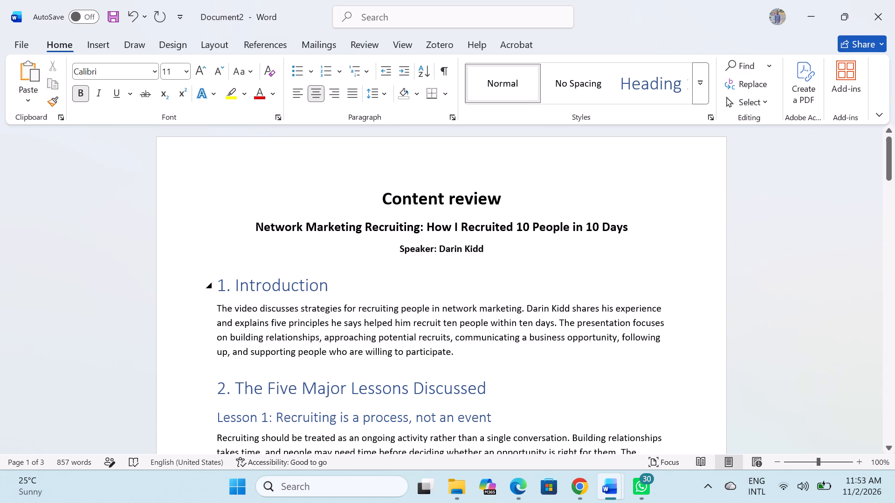
Add a centred, non-bold line reading "Introduction" below the speaker line.
key(Return)
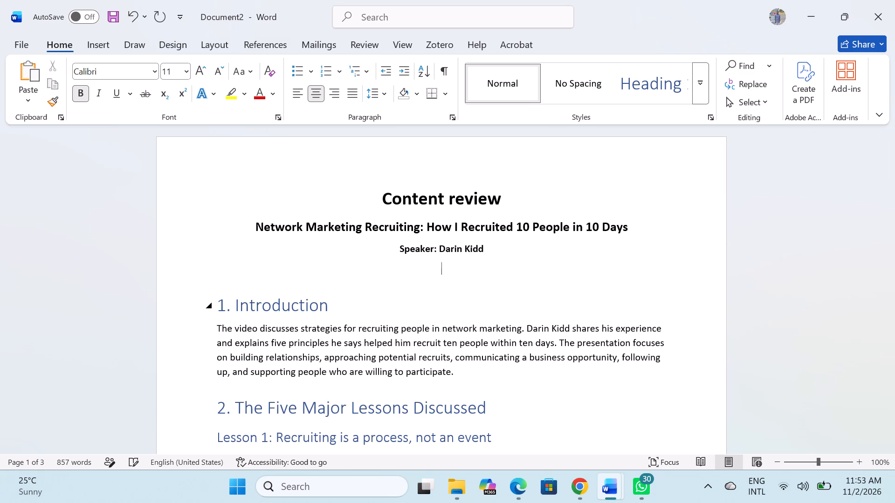
click(79, 91)
text(in)
text(to)
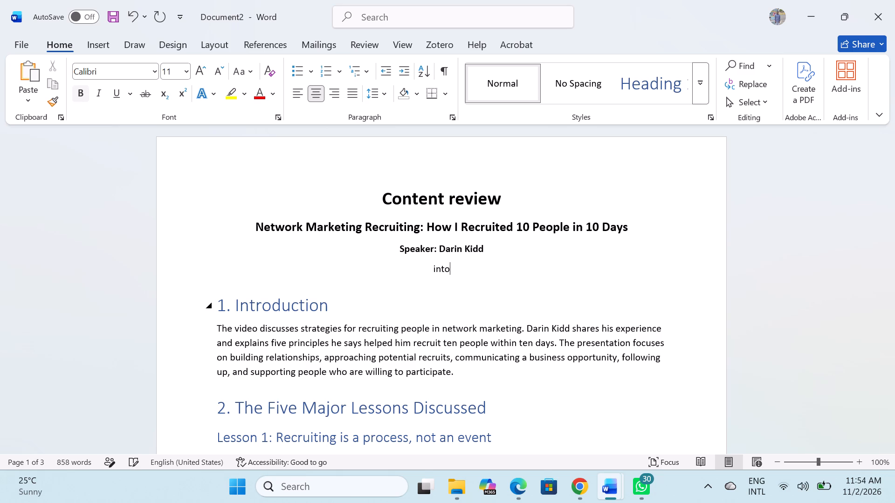
key(BackSpace)
text(roduction)
key(space)
key(space)
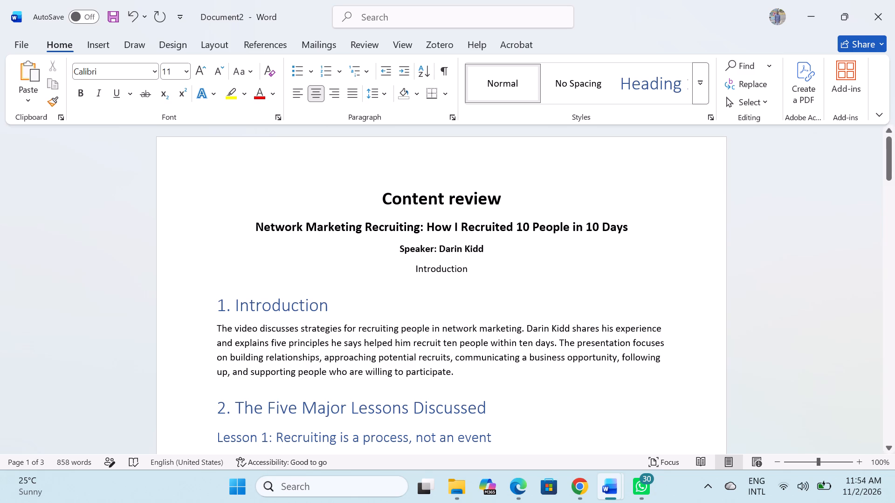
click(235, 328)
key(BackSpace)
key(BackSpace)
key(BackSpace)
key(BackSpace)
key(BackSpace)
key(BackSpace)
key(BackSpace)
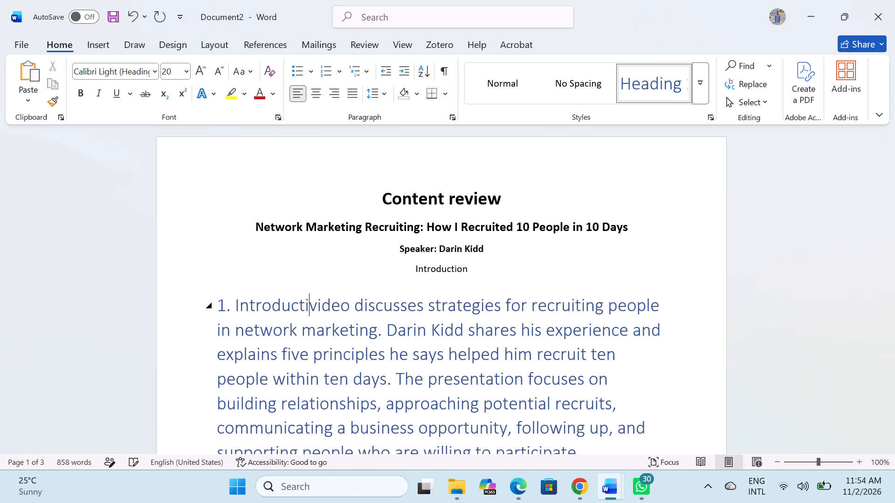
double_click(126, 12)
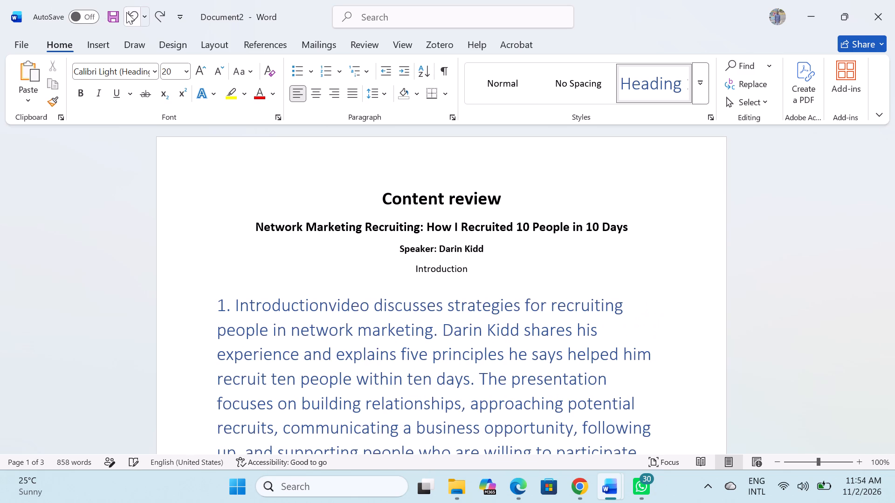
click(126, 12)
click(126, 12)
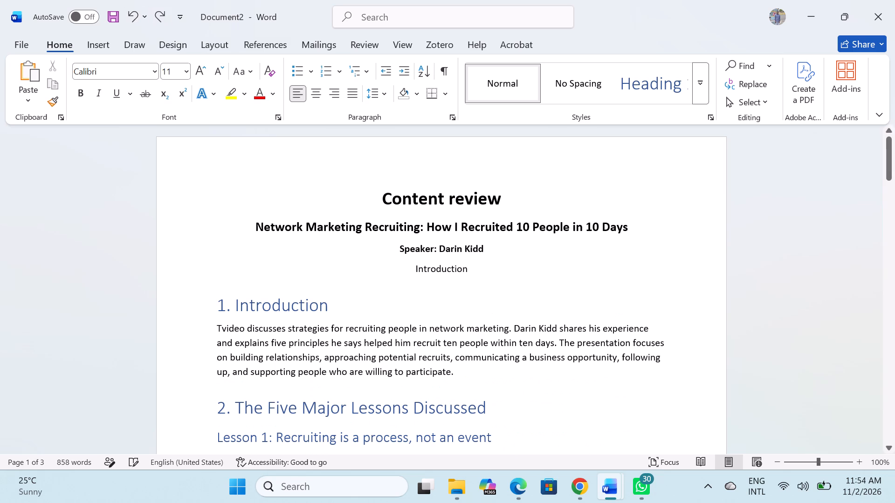
Delete the blue "1. Introduction" heading above the first paragraph.
drag(362, 302, 188, 301)
key(BackSpace)
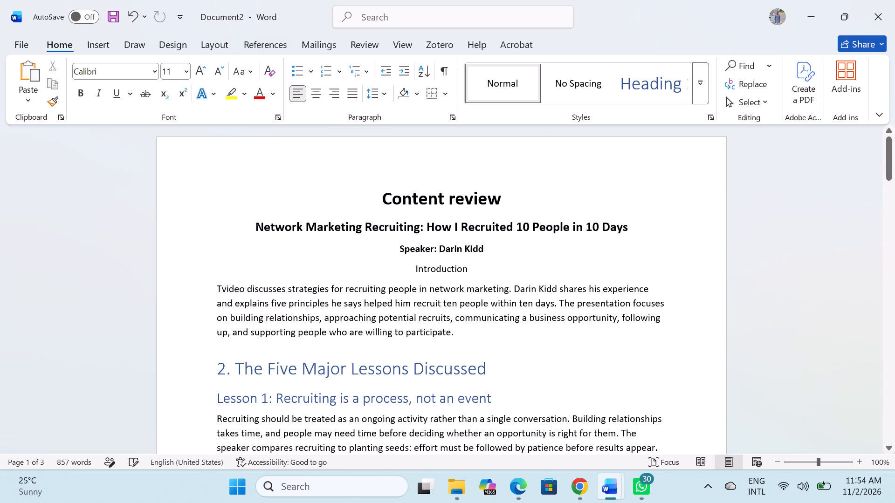
Correct the start of the introduction paragraph so it reads "The video discusses".
key(Right)
text(he)
key(space)
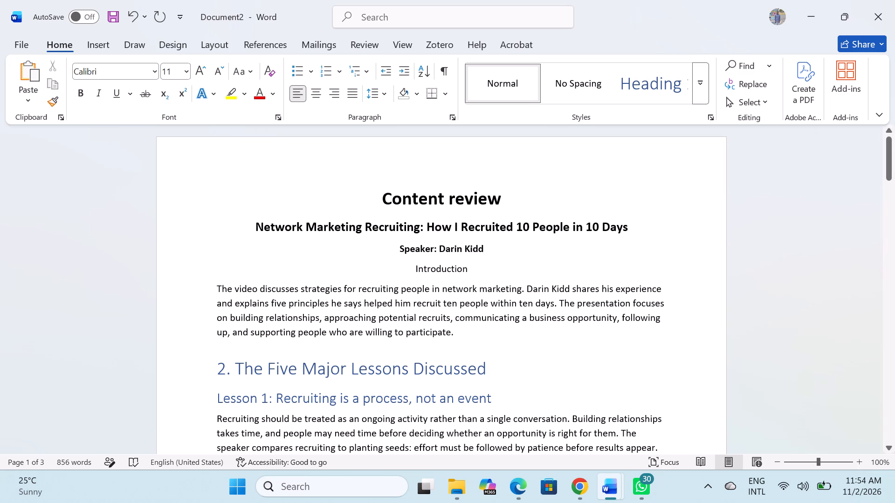
Add a bold line reading "Major lessons discussed" below the introduction paragraph.
scroll(543, 333, down, 1)
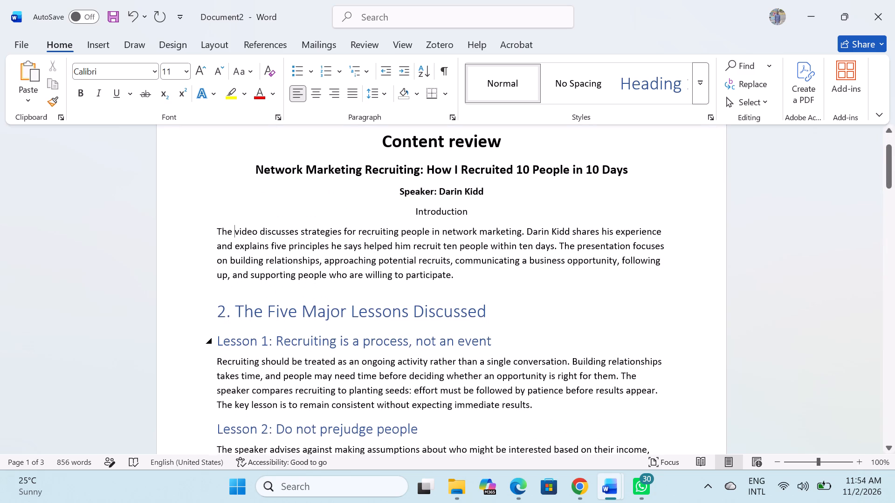
click(479, 286)
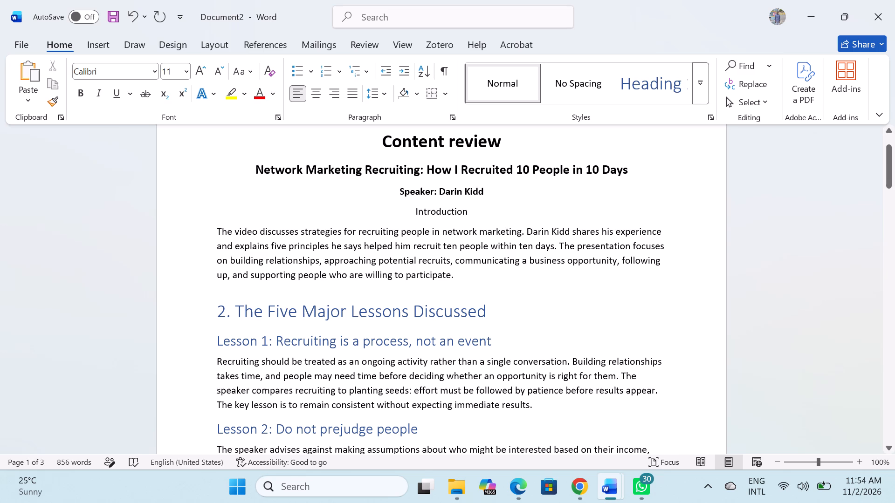
key(Return)
text(majot)
key(BackSpace)
text(r)
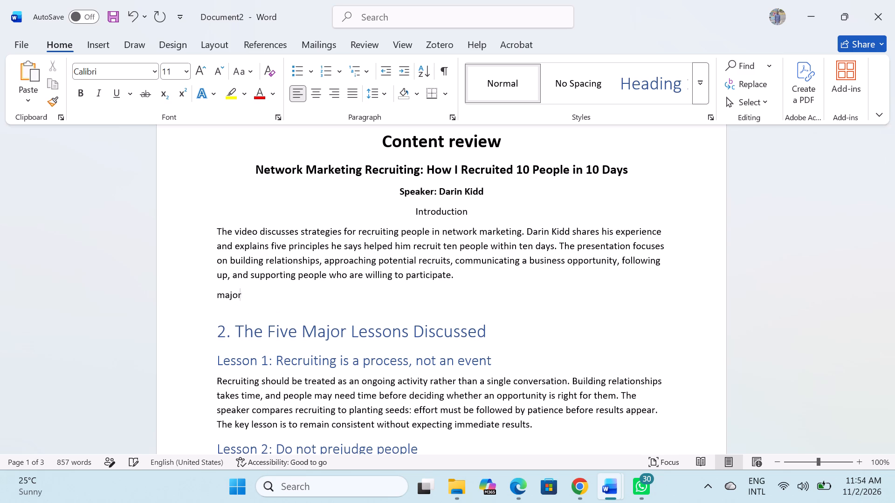
key(space)
text(lesson)
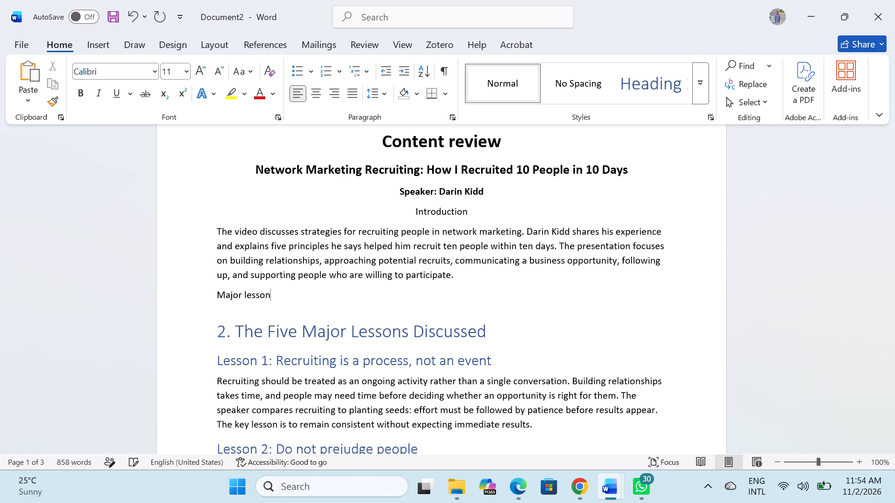
text(s)
key(space)
text(discussed)
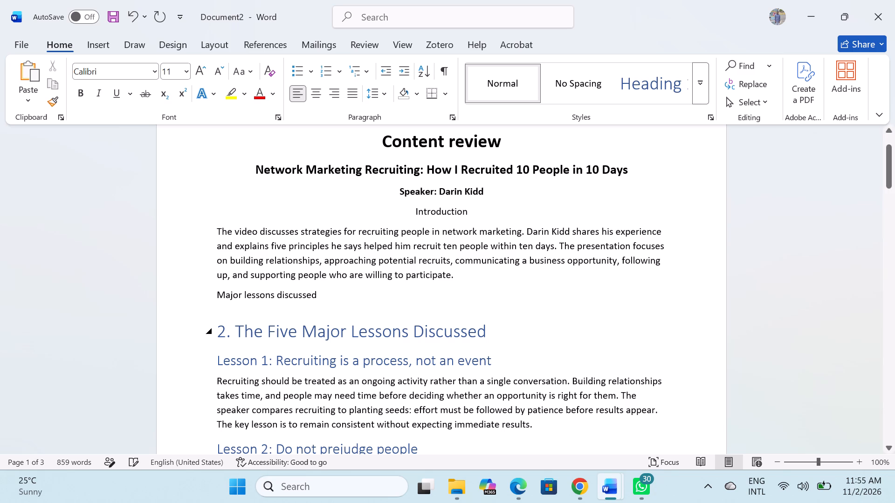
drag(320, 297, 191, 301)
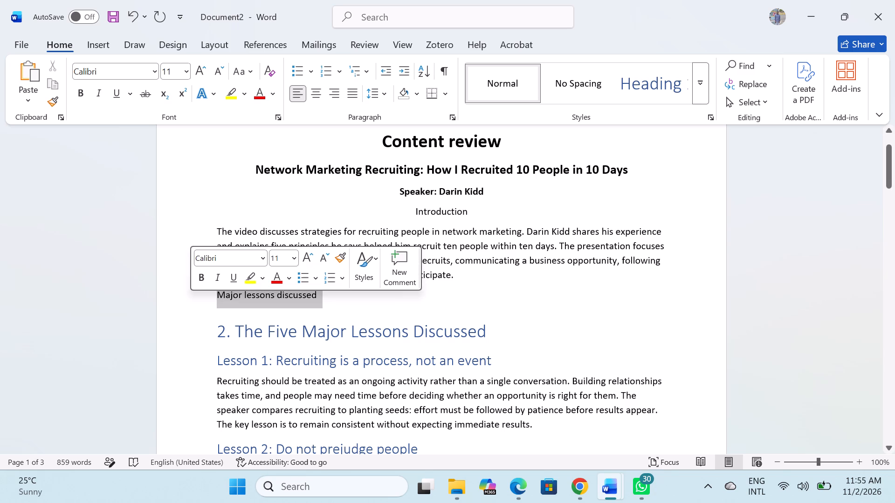
click(201, 281)
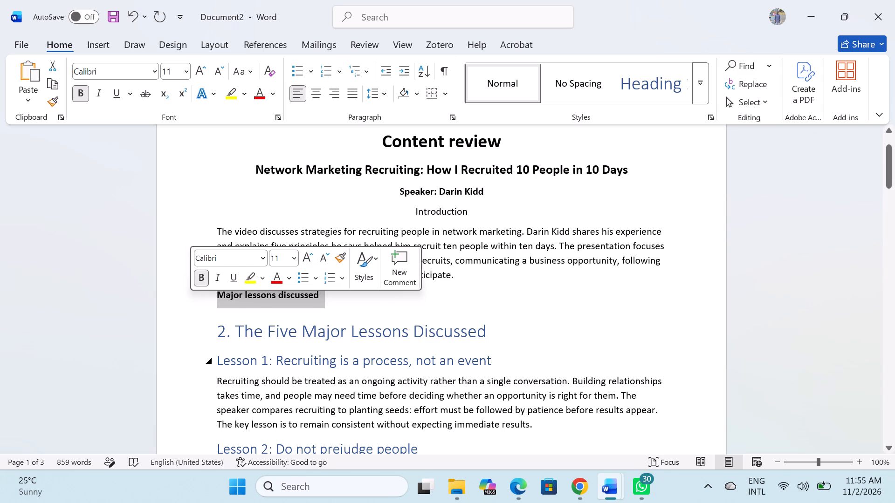
Delete the "2. The Five Major Lessons Discussed" heading together with the "Lesson 1:" label that follows it.
drag(279, 358, 206, 332)
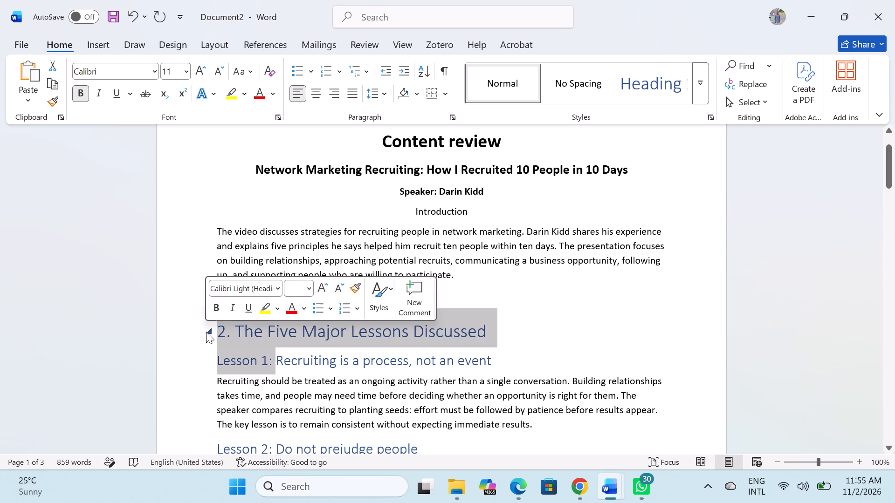
key(BackSpace)
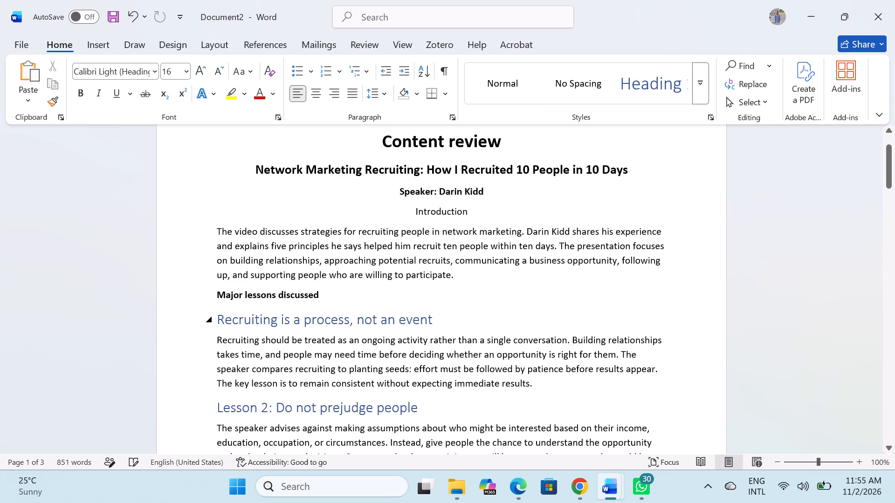
Add a bold line reading "Recruiting is a process, not event." below the "Major lessons discussed" line.
click(358, 291)
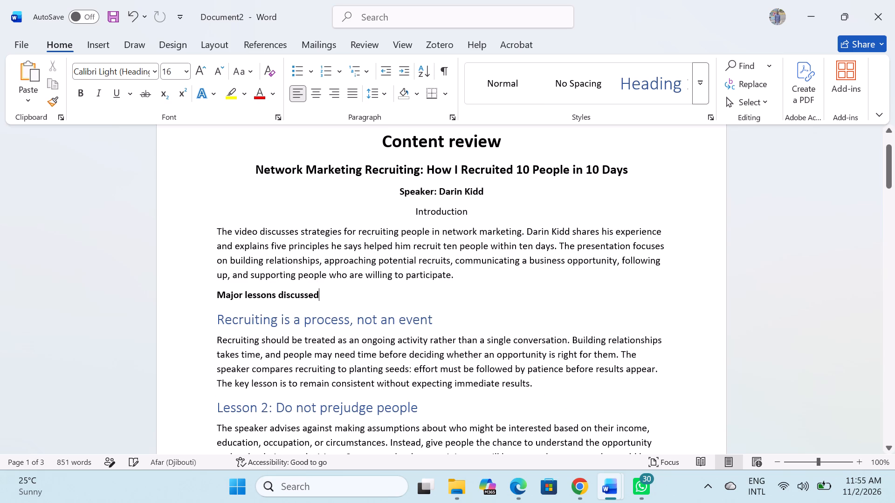
key(Return)
text(re)
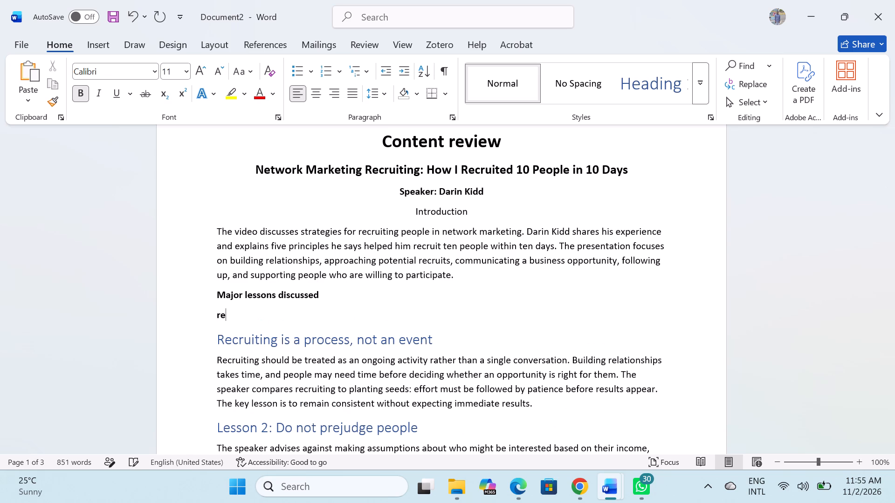
text(cruiting)
key(space)
text(is)
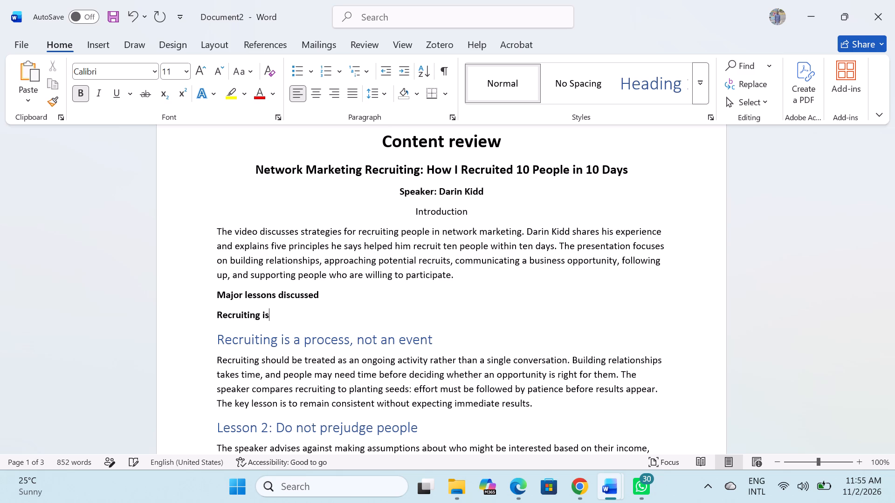
key(space)
text(a)
key(space)
text(process)
text(, not eb)
key(BackSpace)
text(vent)
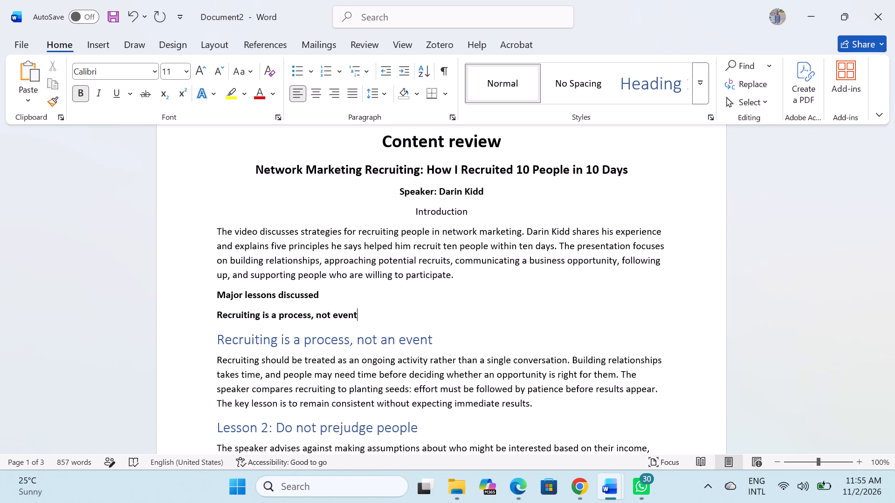
key(period)
key(Return)
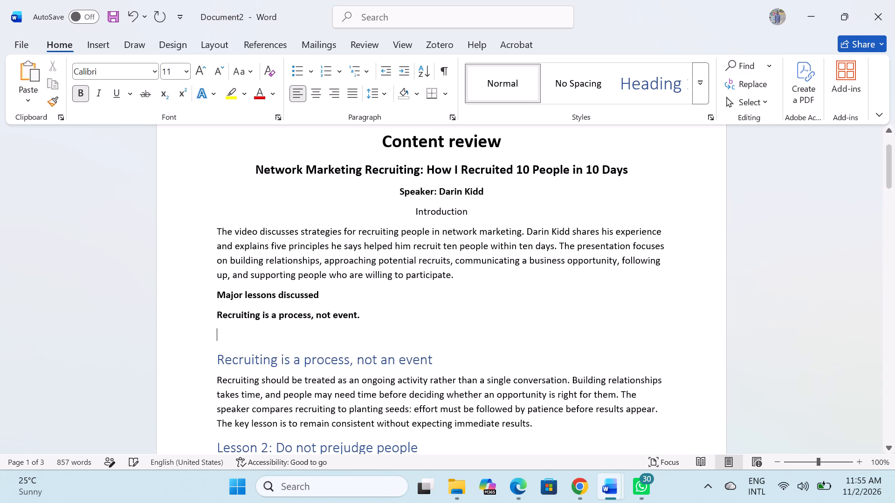
Delete the blue "Recruiting is a process, not an event" heading and the blank lines above its paragraph.
drag(443, 361, 189, 362)
key(BackSpace)
key(BackSpace)
key(BackSpace)
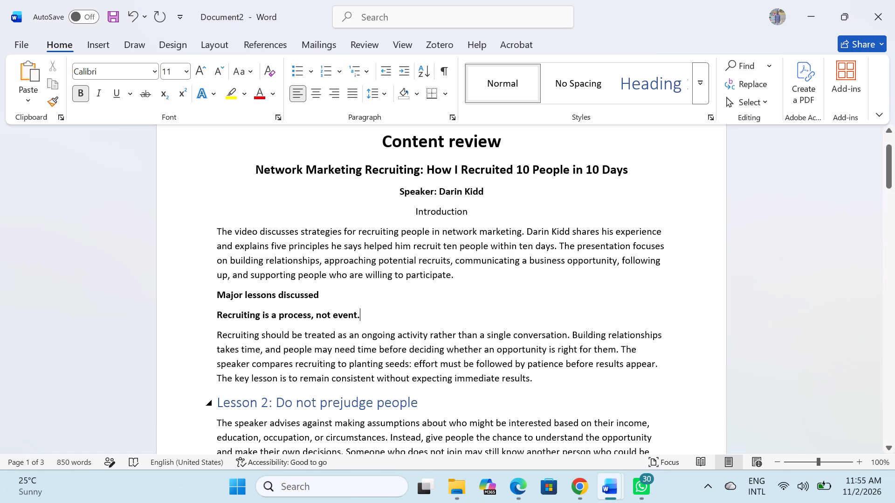
Delete the blue "Lesson 2: Do not prejudge people" heading and insert a blank normal-text line in its place.
scroll(444, 404, down, 1)
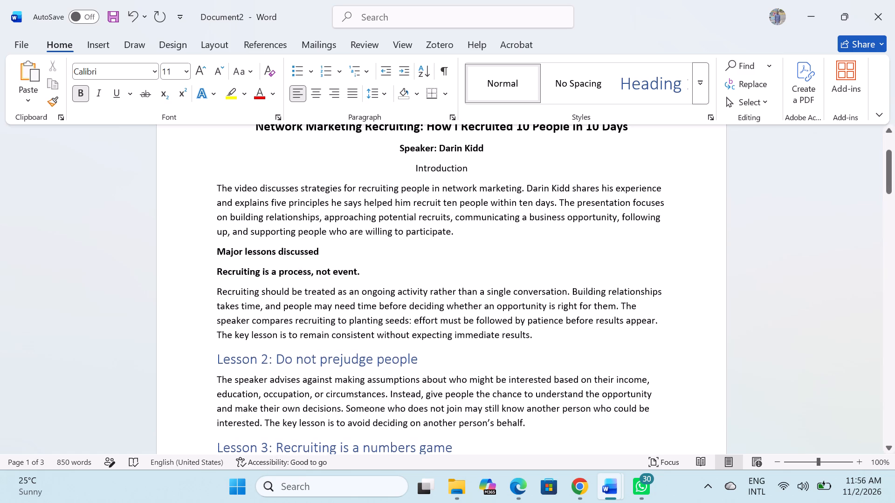
scroll(444, 404, down, 1)
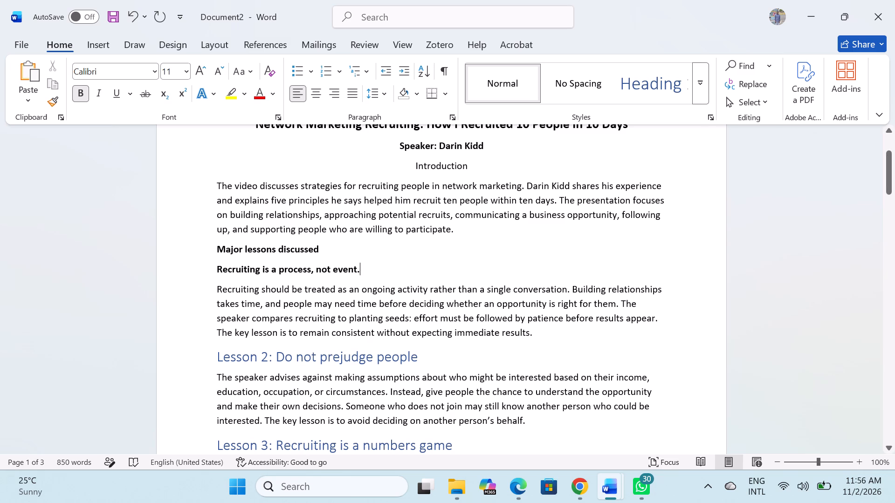
drag(440, 360, 183, 364)
key(BackSpace)
key(BackSpace)
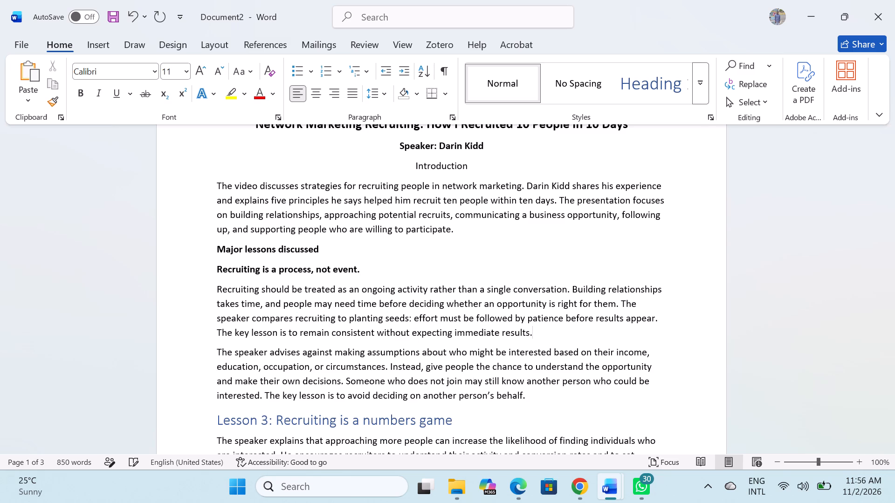
key(Return)
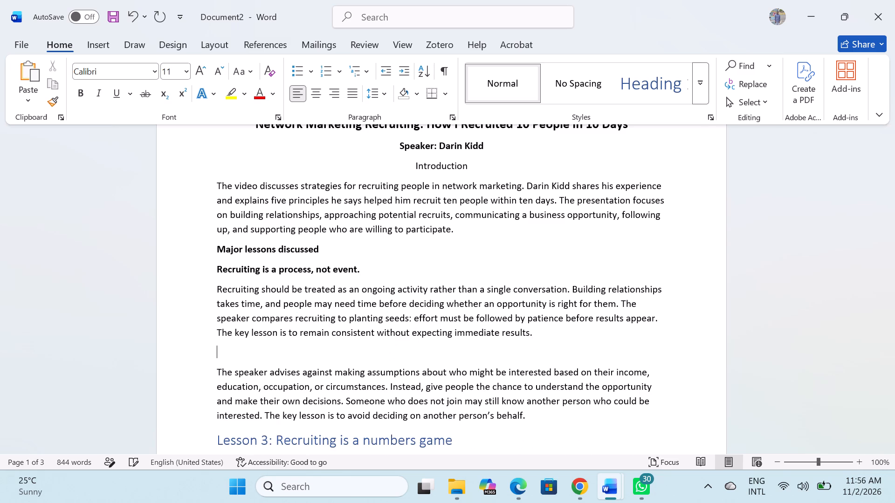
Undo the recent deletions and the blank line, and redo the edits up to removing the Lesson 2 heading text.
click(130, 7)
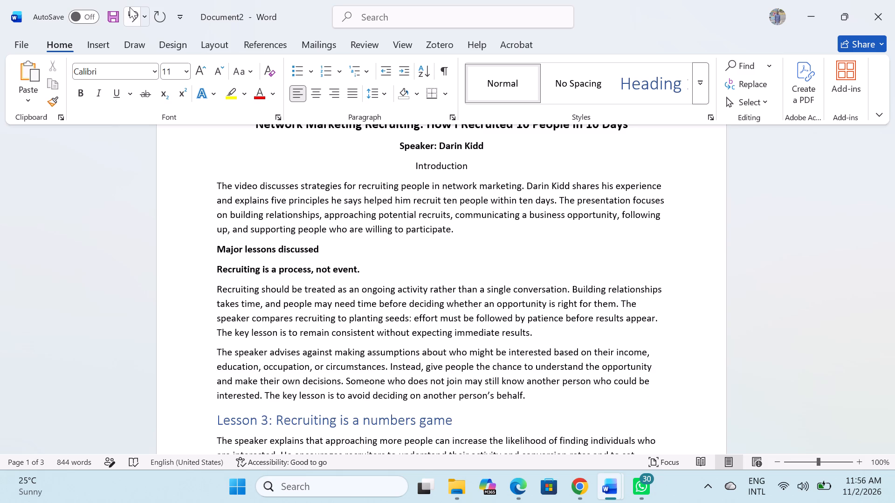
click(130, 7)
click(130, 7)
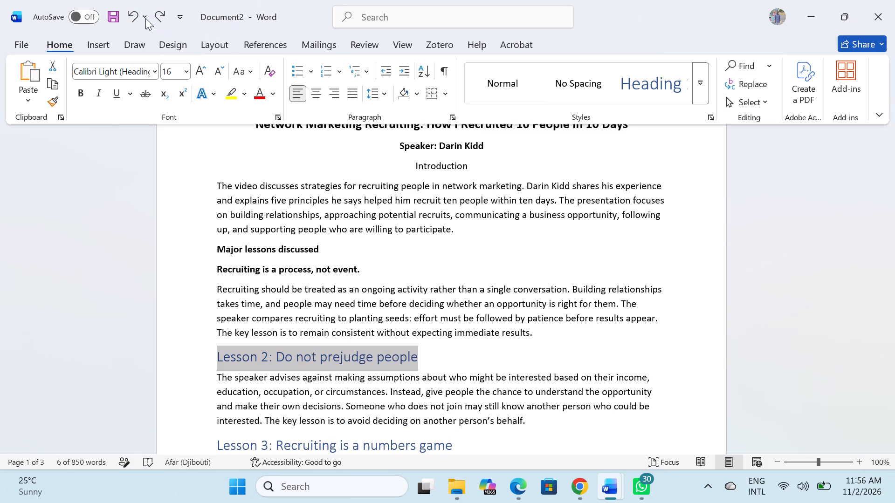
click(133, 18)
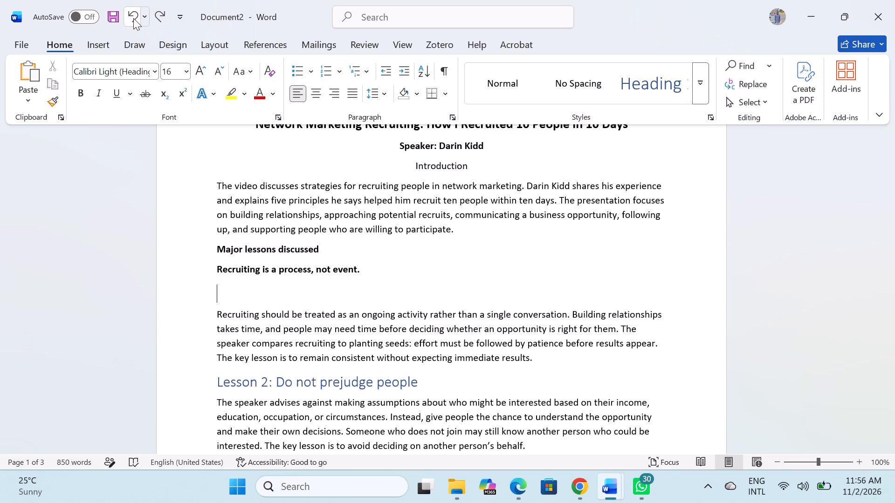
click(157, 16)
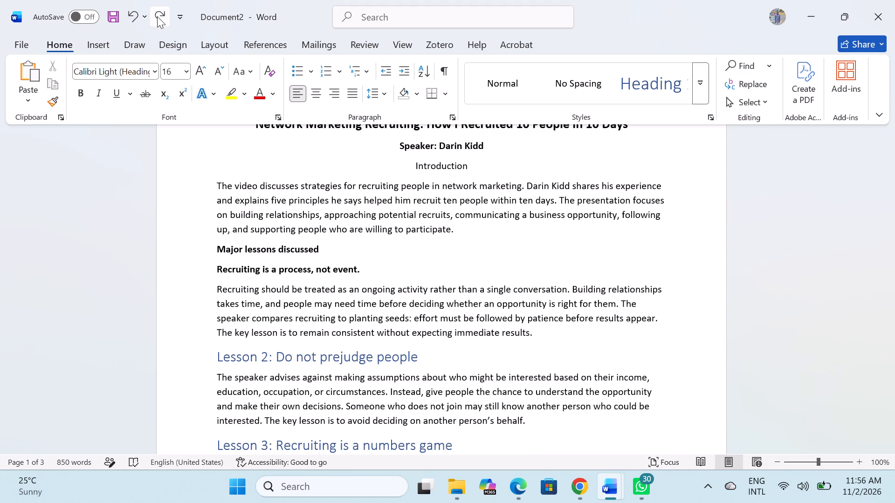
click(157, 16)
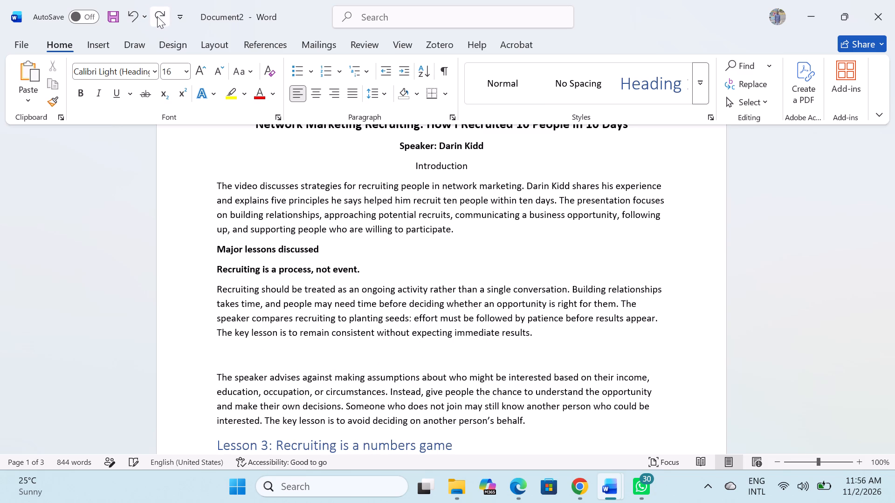
Replace the emptied heading-styled line above the second lesson's paragraph with a blank normal-text line.
text(do)
key(BackSpace)
key(BackSpace)
key(BackSpace)
key(Return)
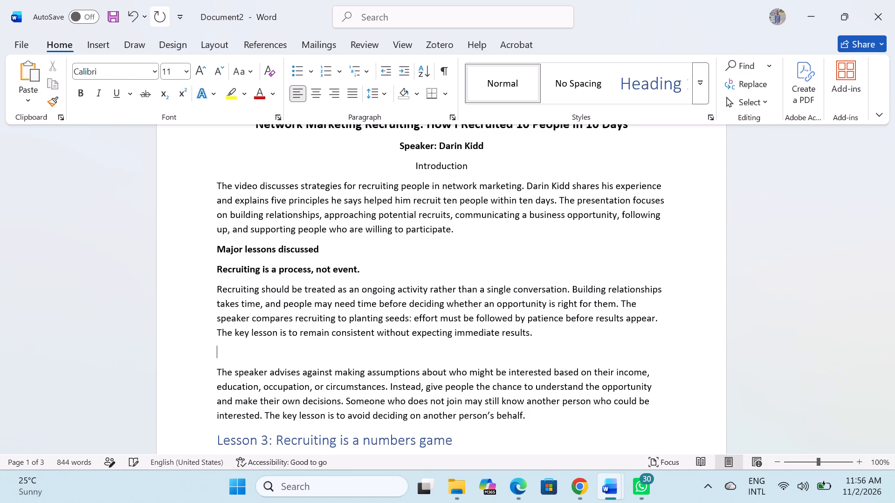
Enter "Do not prejudge people" on the blank line above the second lesson's paragraph and make it bold.
key(s)
key(BackSpace)
text(do)
key(space)
text(nor)
key(BackSpace)
text(t)
key(space)
text(pre)
text(judge)
key(space)
text(people)
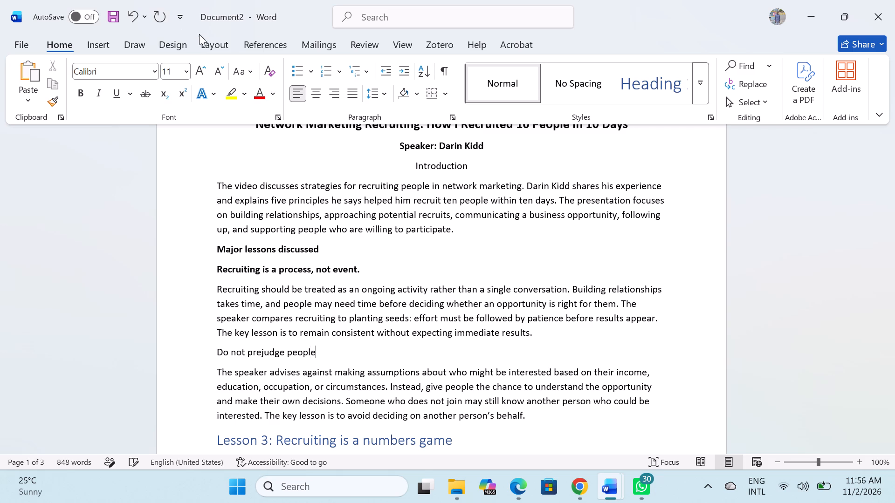
drag(337, 356, 217, 352)
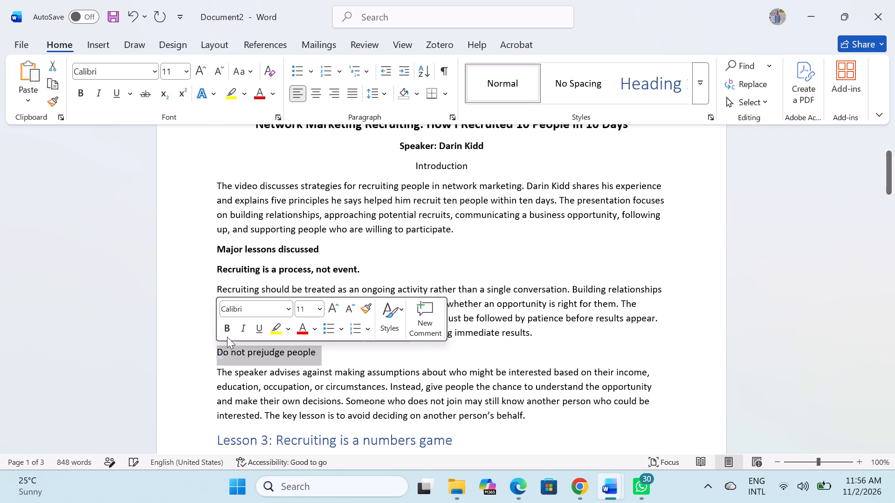
click(225, 330)
click(402, 366)
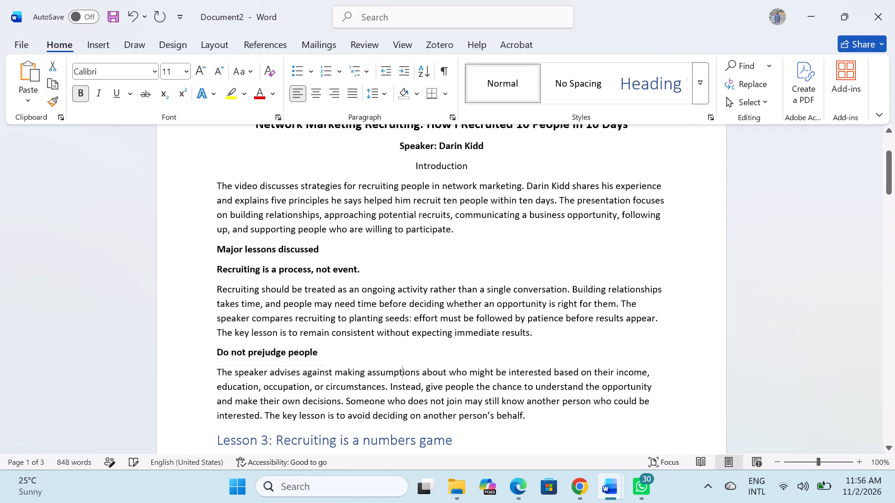
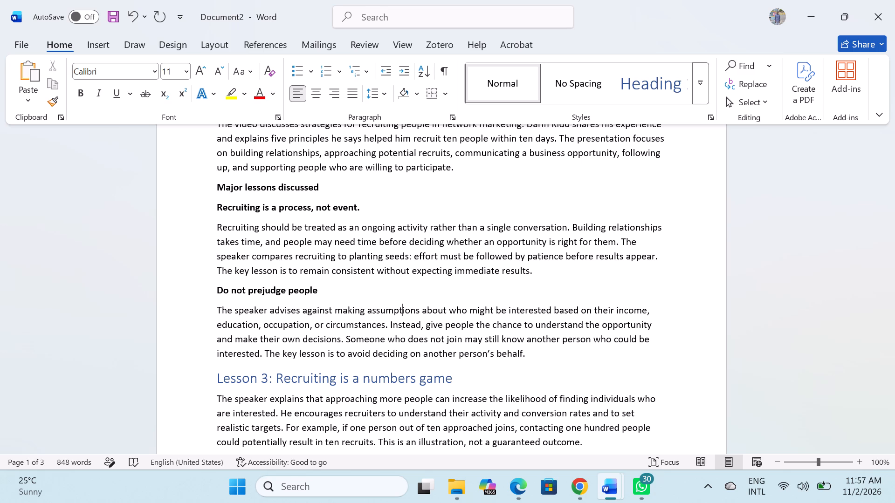
Add a line reading "Recruiting is a numbers game" after the second lesson's paragraph and make it bold.
scroll(514, 362, down, 1)
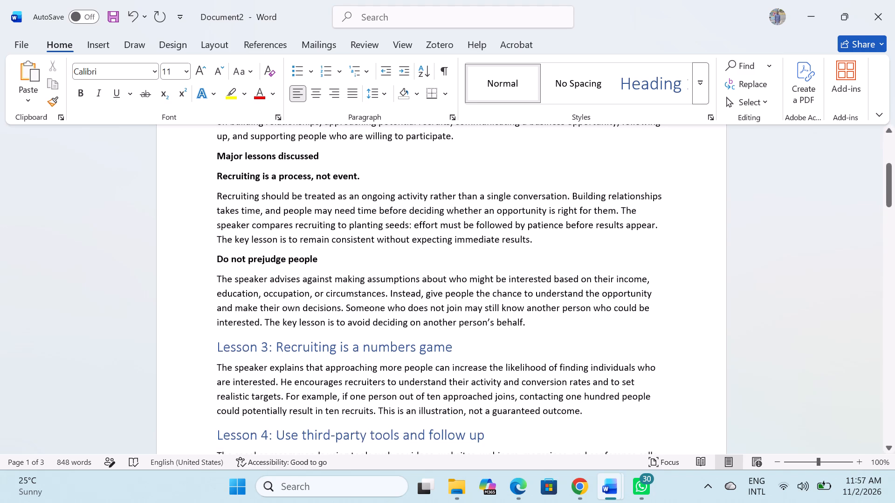
click(550, 324)
key(Return)
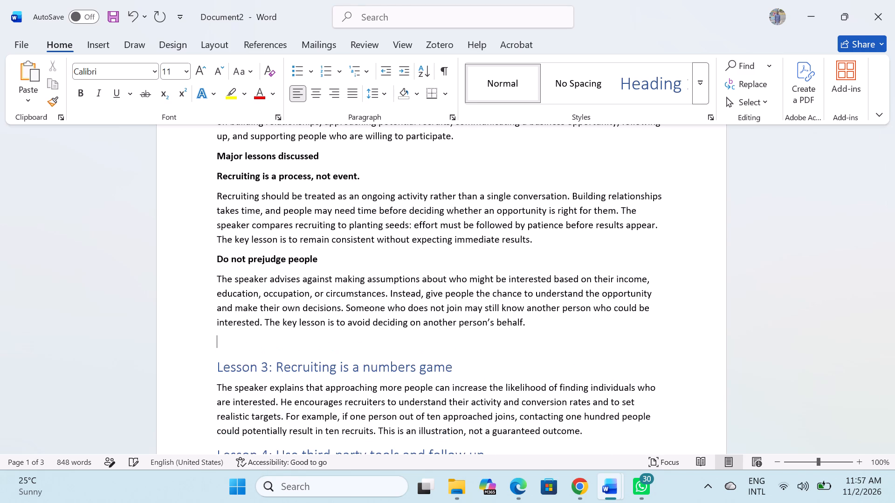
text(rec)
text(ruiting)
key(space)
text(is)
key(space)
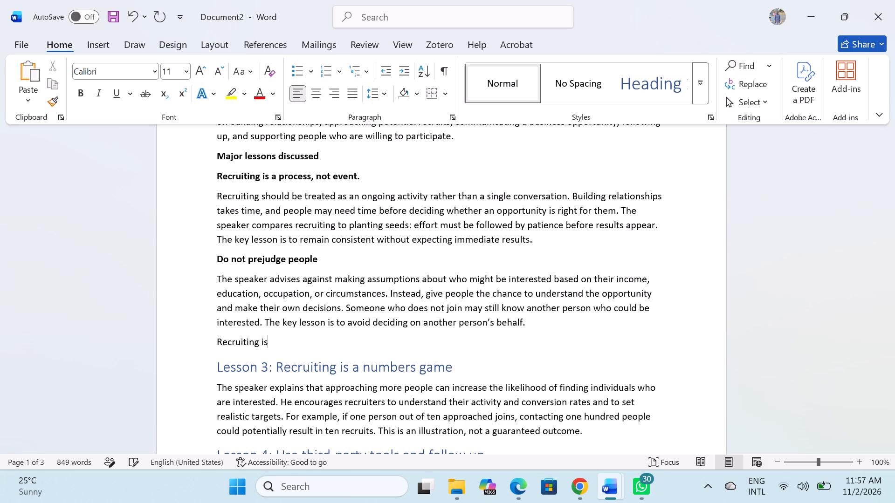
text(a)
key(space)
text(nu)
text(mbers)
key(space)
text(game)
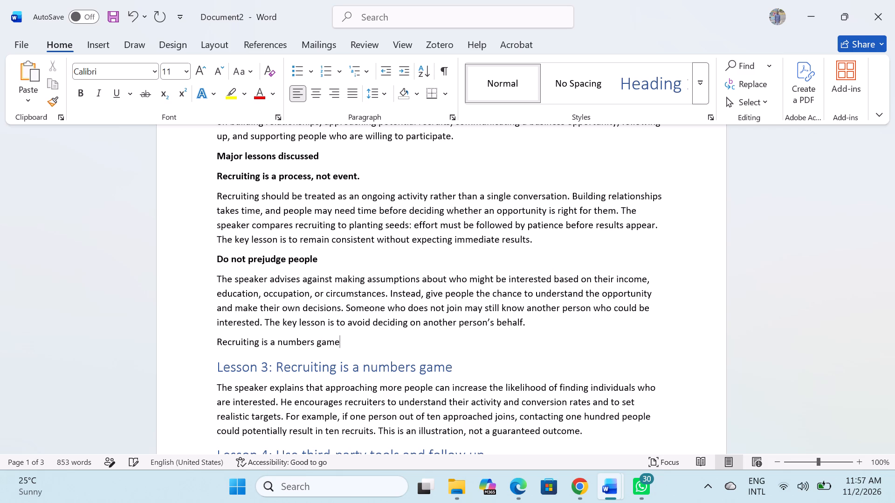
drag(366, 348, 253, 341)
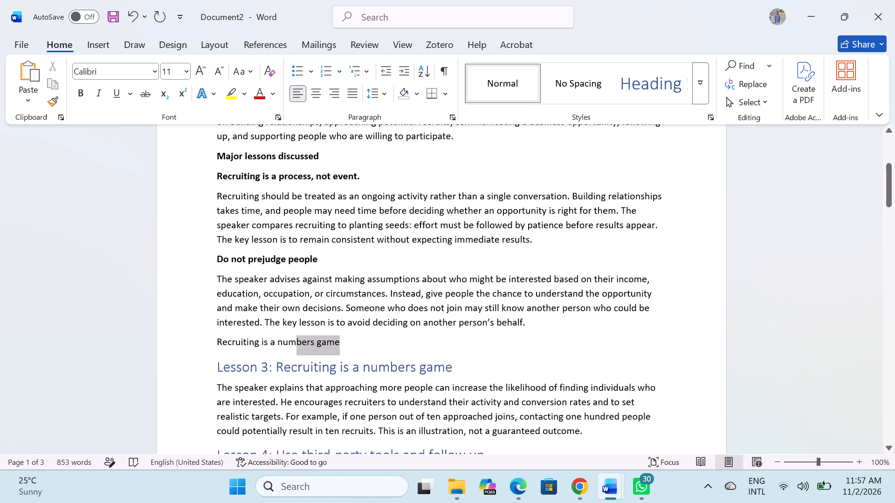
drag(253, 341, 208, 339)
click(211, 314)
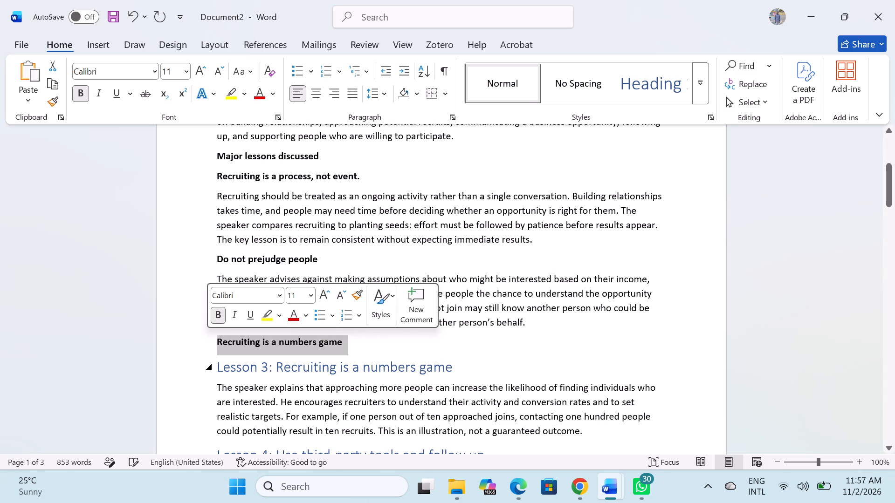
Delete the blue "Lesson 3: Recruiting is a numbers game" heading.
drag(456, 372, 215, 370)
key(BackSpace)
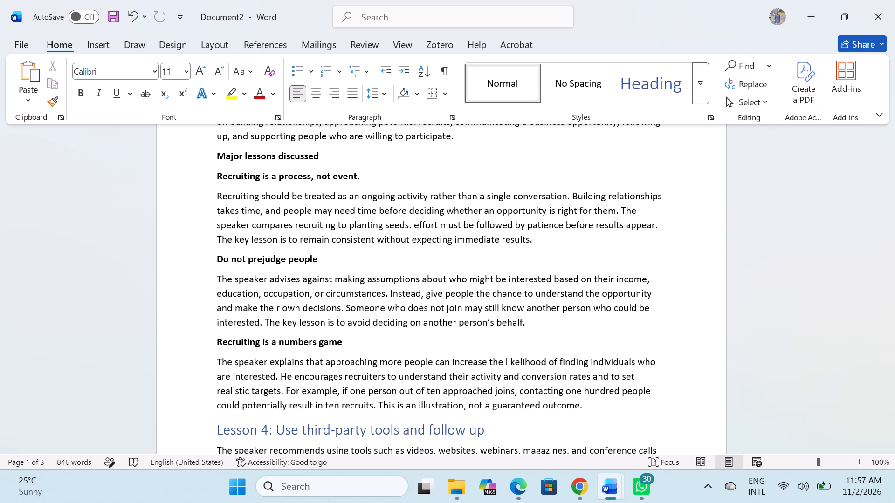
Remove the "Video Report" text and page number from the footer and return to the document body.
scroll(395, 394, down, 1)
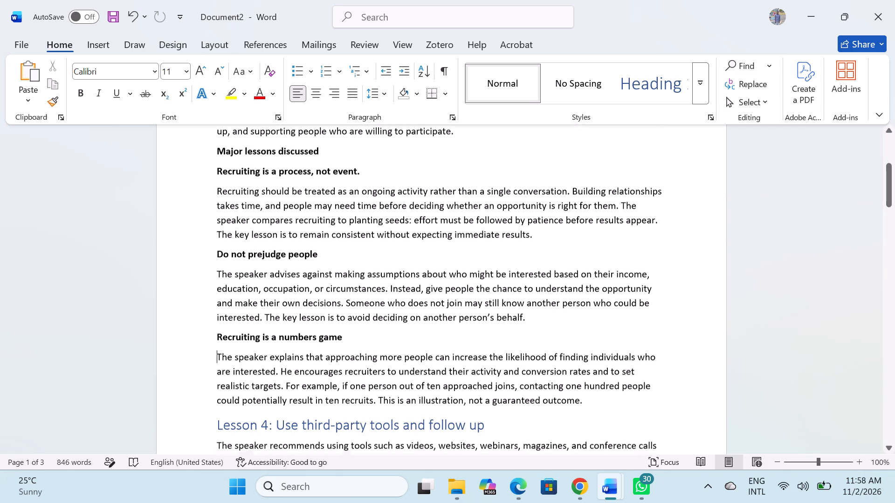
scroll(395, 394, down, 4)
scroll(395, 394, up, 2)
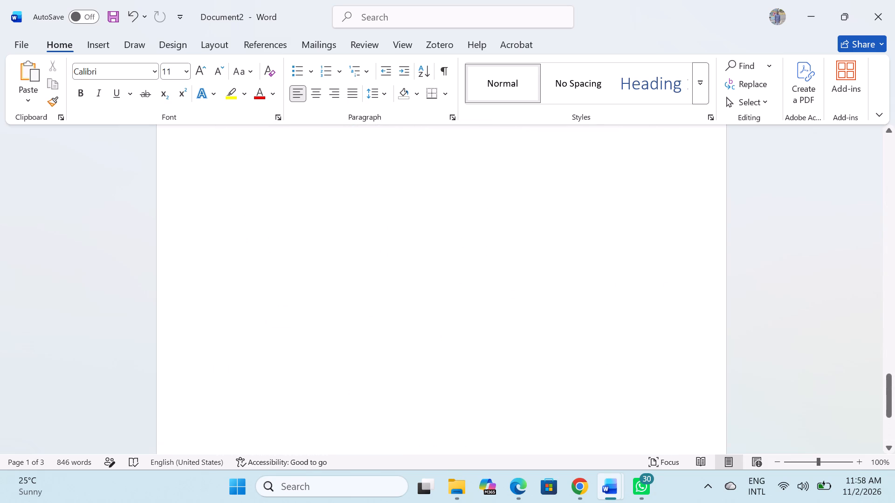
scroll(395, 394, down, 3)
click(488, 399)
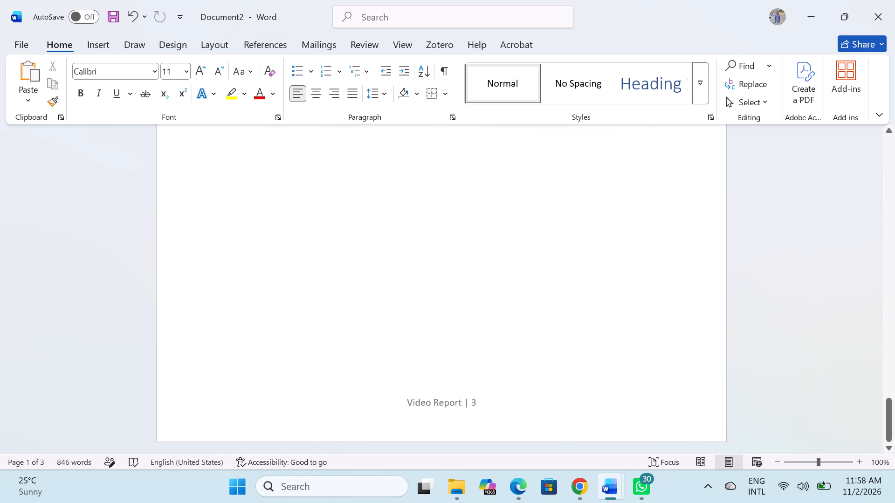
double_click(488, 399)
drag(488, 399, 418, 408)
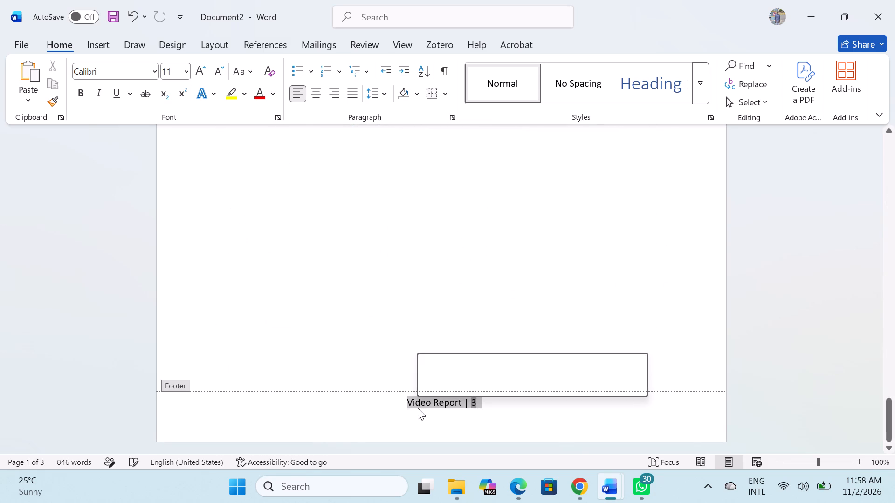
key(BackSpace)
key(BackSpace)
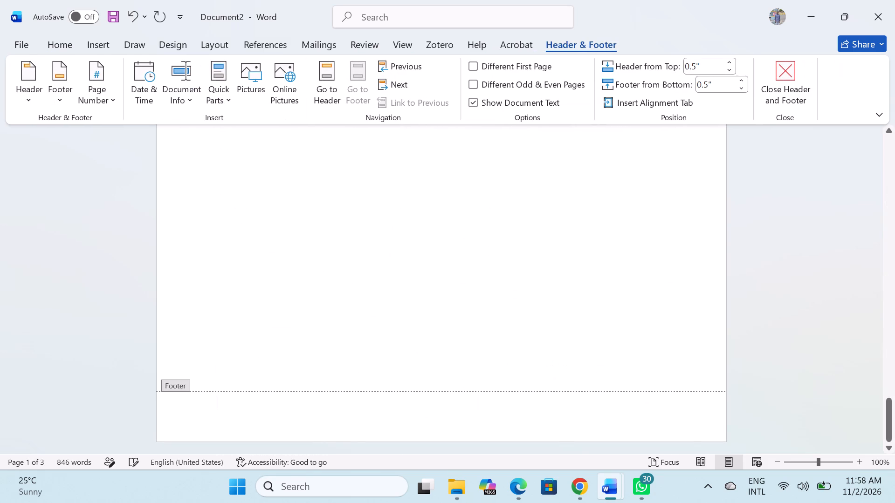
click(790, 74)
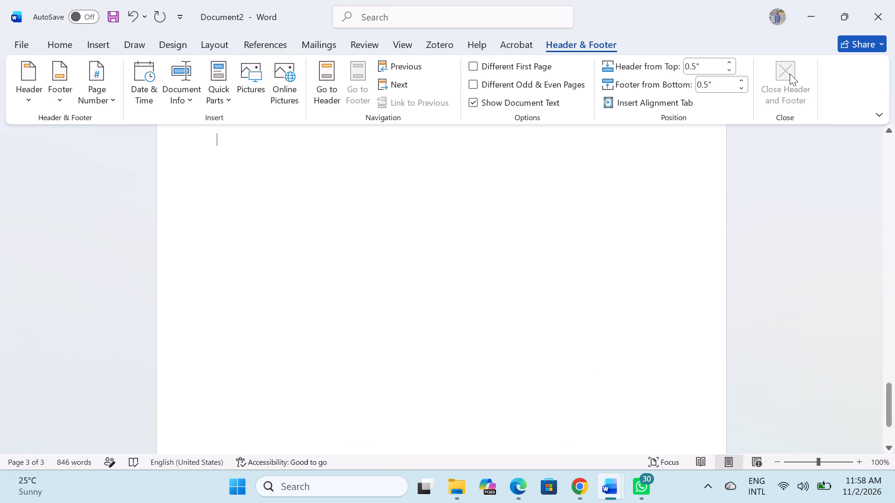
Delete the Reference section, heading and contents, at the end of the document.
scroll(643, 213, down, 3)
scroll(643, 213, up, 1)
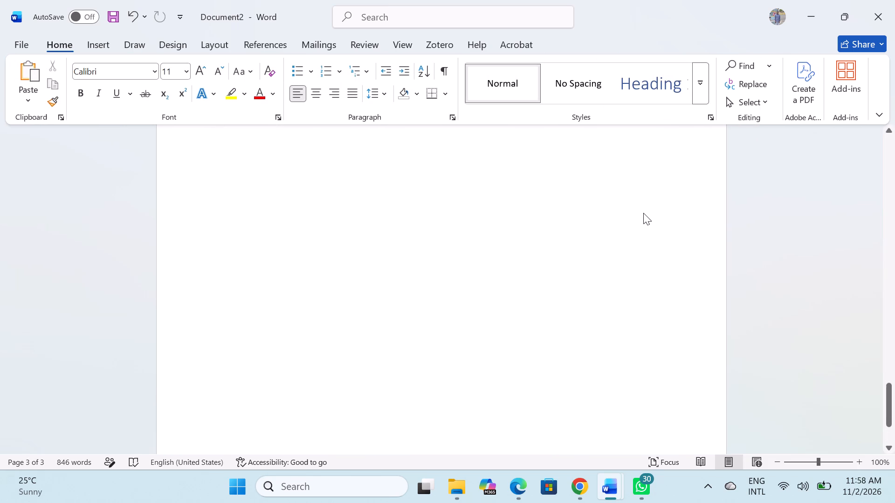
scroll(643, 213, up, 5)
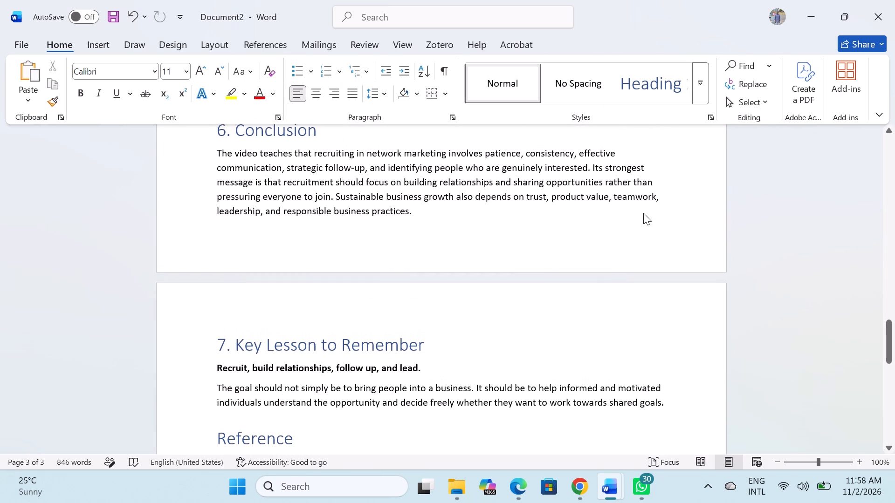
scroll(643, 213, down, 2)
drag(369, 354, 234, 299)
key(BackSpace)
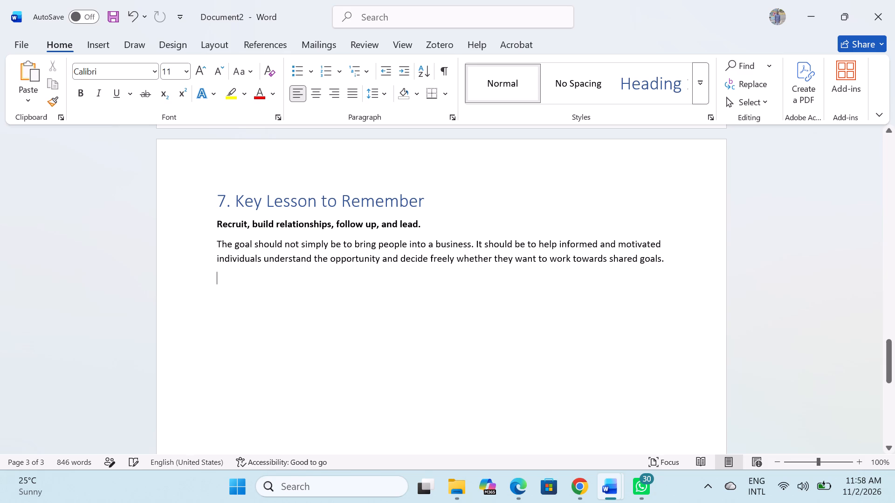
Delete the whole "7. Key Lesson to Remember" section and the leftover blank line, so the document ends with the Conclusion.
scroll(357, 282, up, 1)
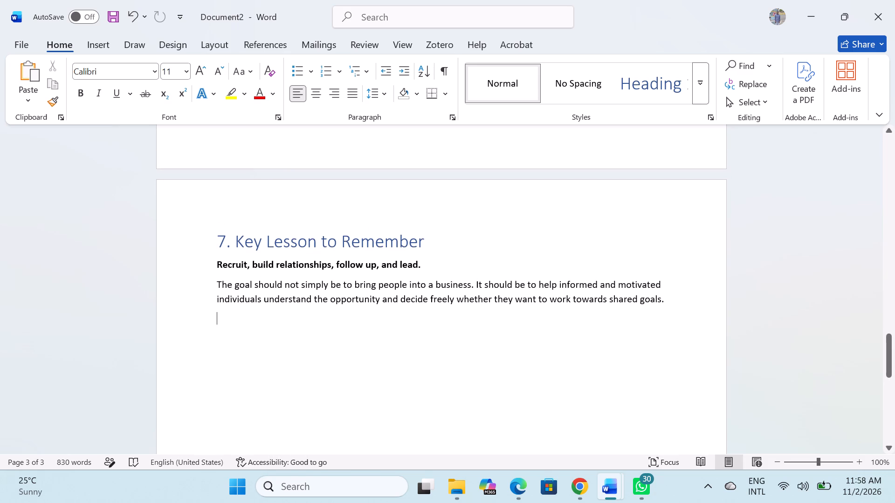
drag(671, 302, 226, 241)
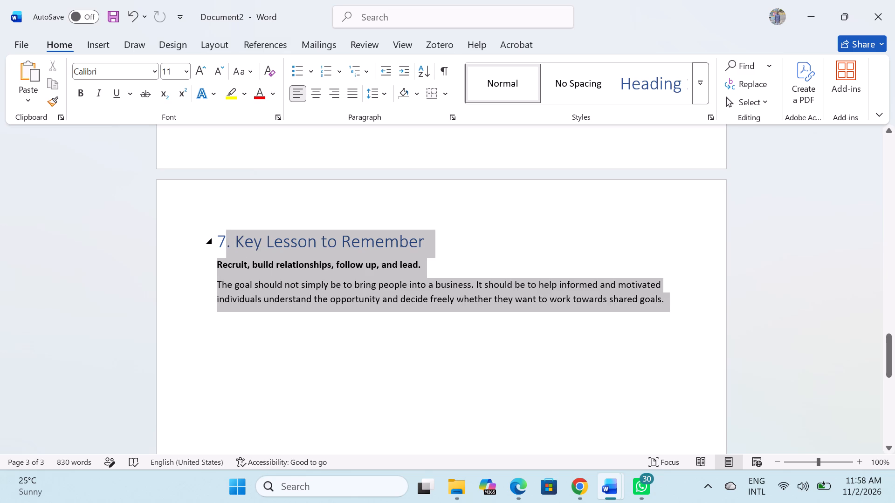
drag(226, 241, 216, 232)
key(BackSpace)
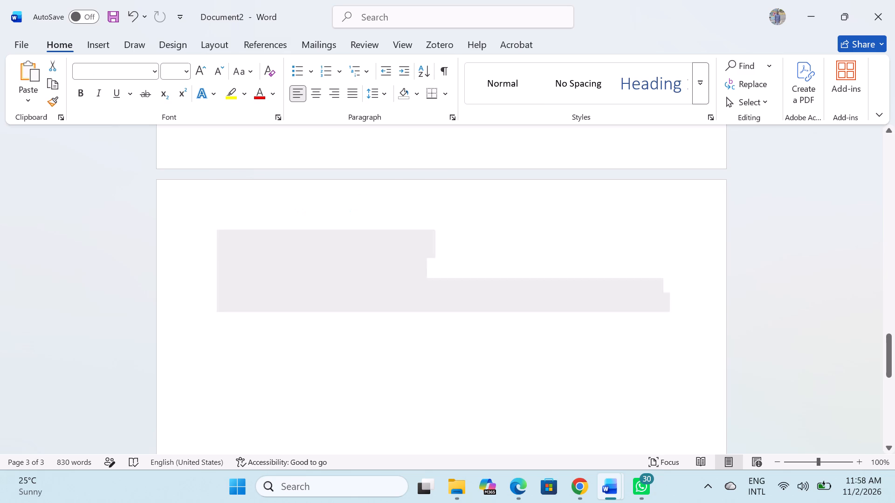
key(BackSpace)
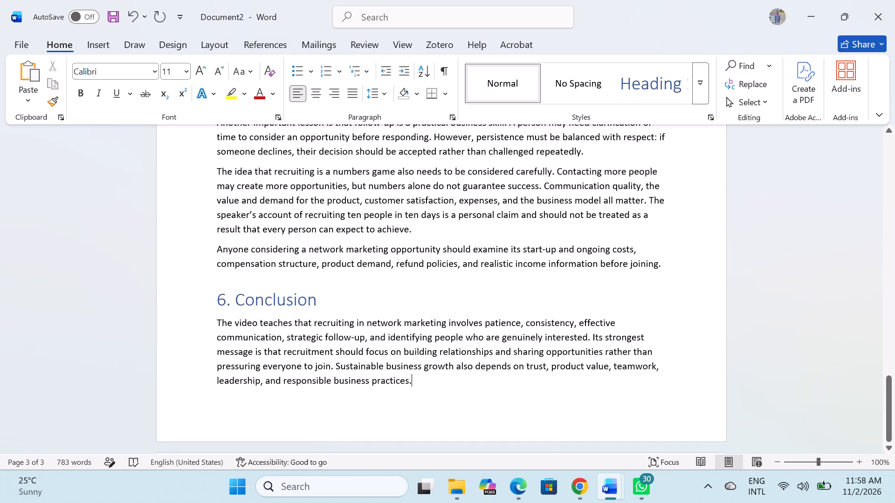
Delete the "4. Summary of the Main Principles" section, removing both its table and its heading.
scroll(492, 300, up, 5)
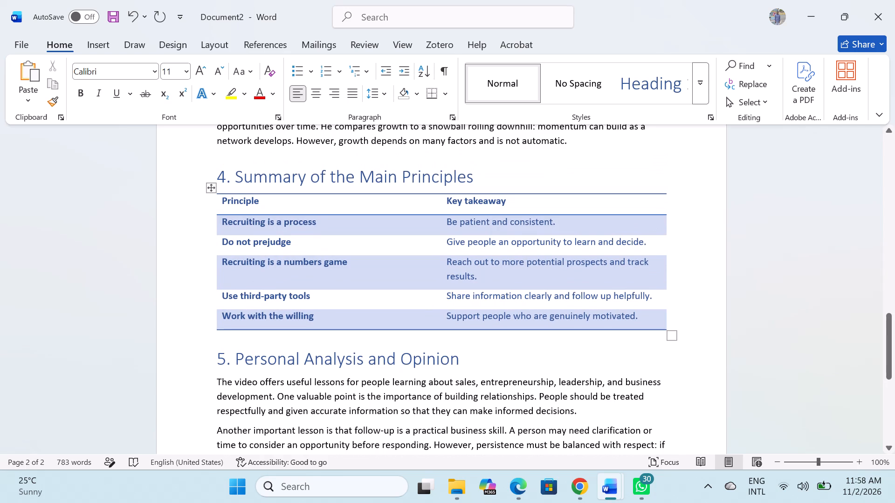
click(277, 211)
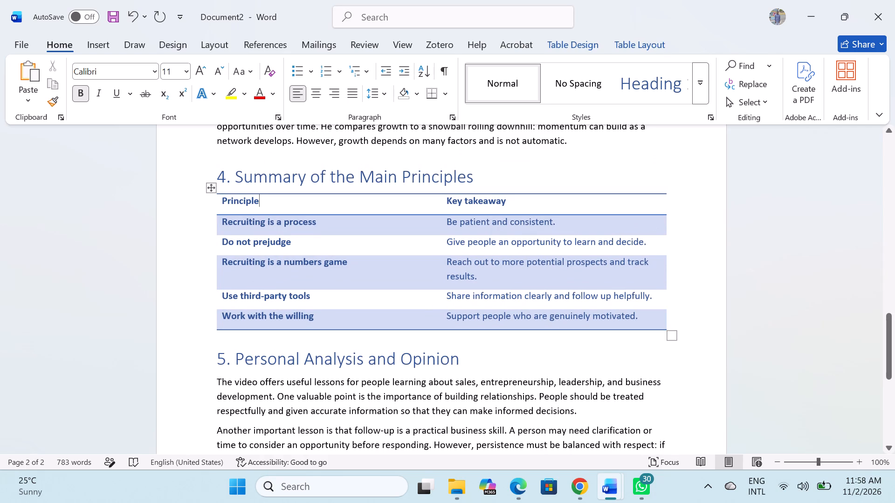
click(213, 188)
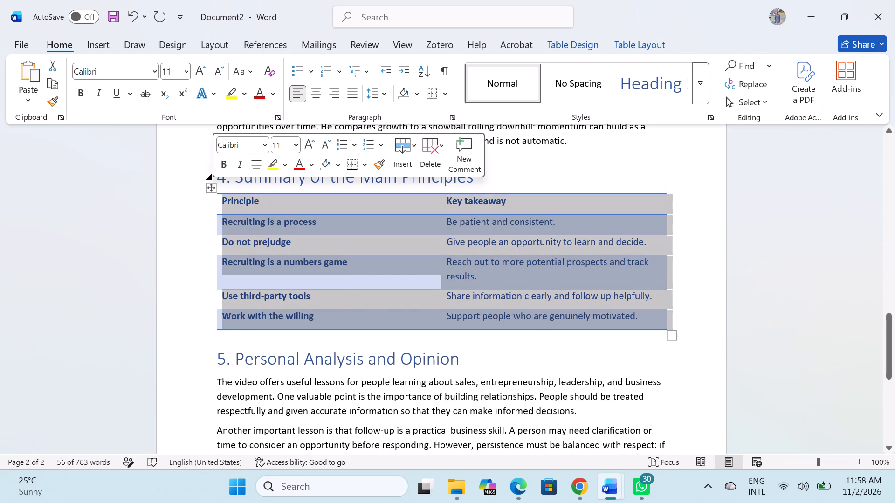
key(BackSpace)
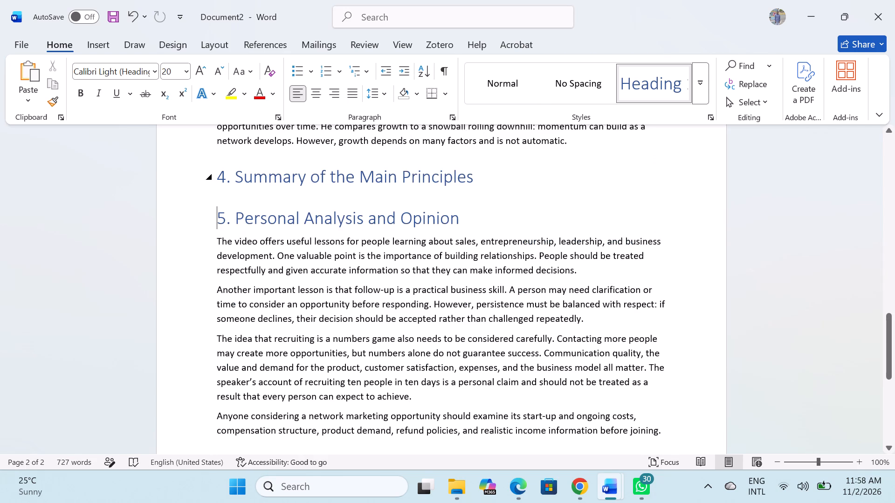
drag(482, 180, 199, 177)
key(BackSpace)
Select the text from the end of the Conclusion back to the start of the Personal Analysis and Opinion section.
scroll(441, 240, down, 2)
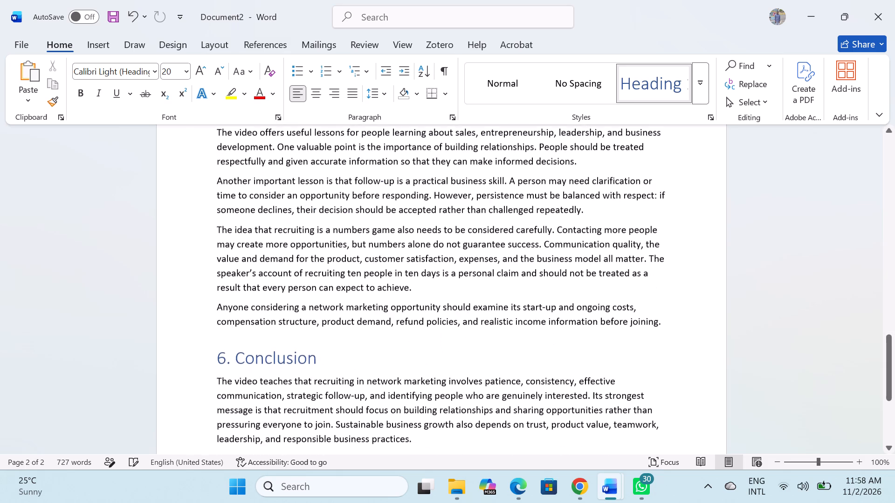
scroll(441, 240, down, 3)
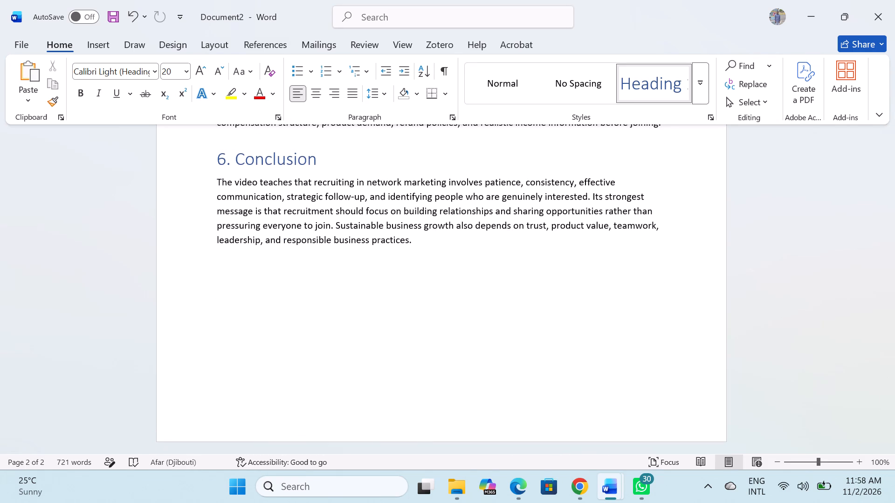
scroll(441, 240, up, 3)
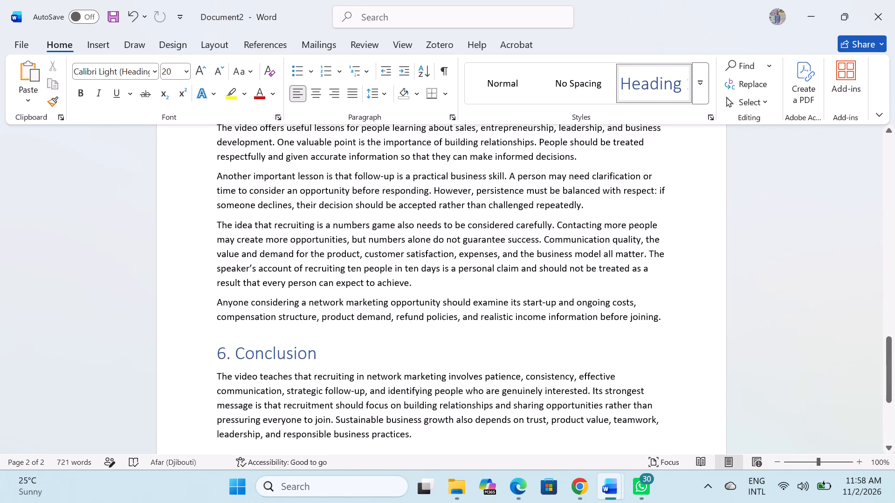
scroll(534, 323, right, 1)
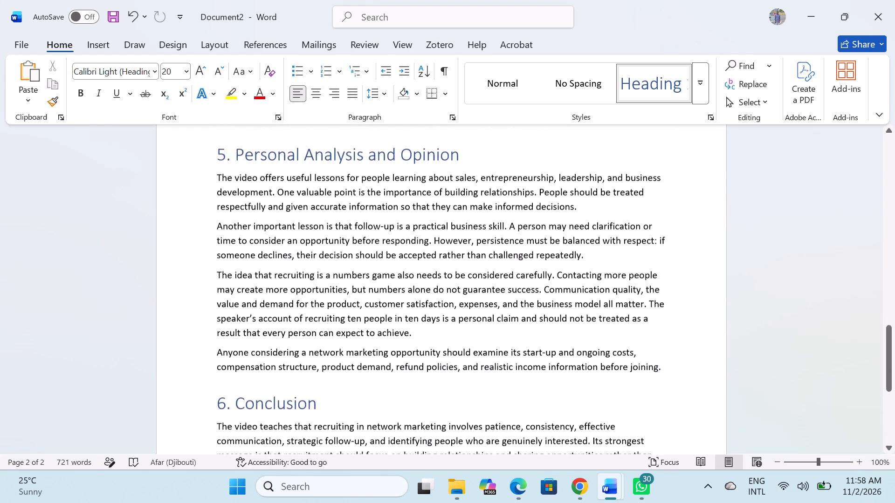
scroll(534, 323, right, 1)
drag(425, 261, 264, 97)
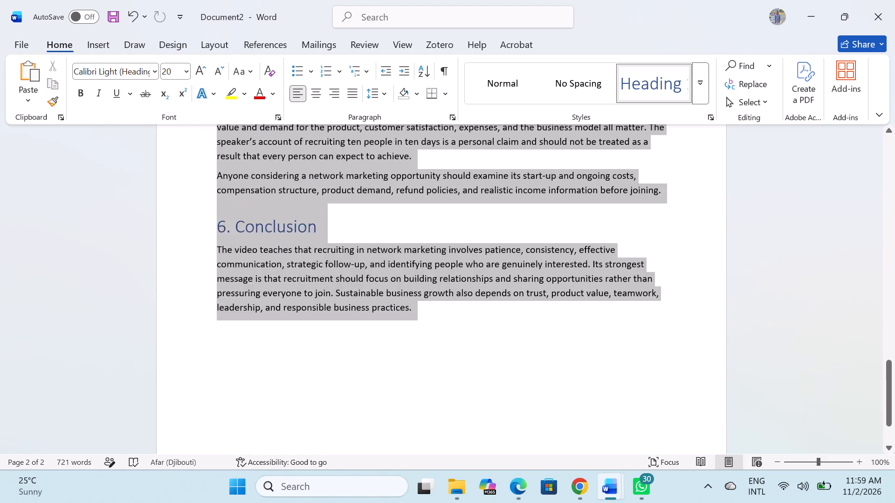
Copy the whole Personal Analysis and Opinion section together with the Conclusion section, headings included.
drag(264, 97, 219, 304)
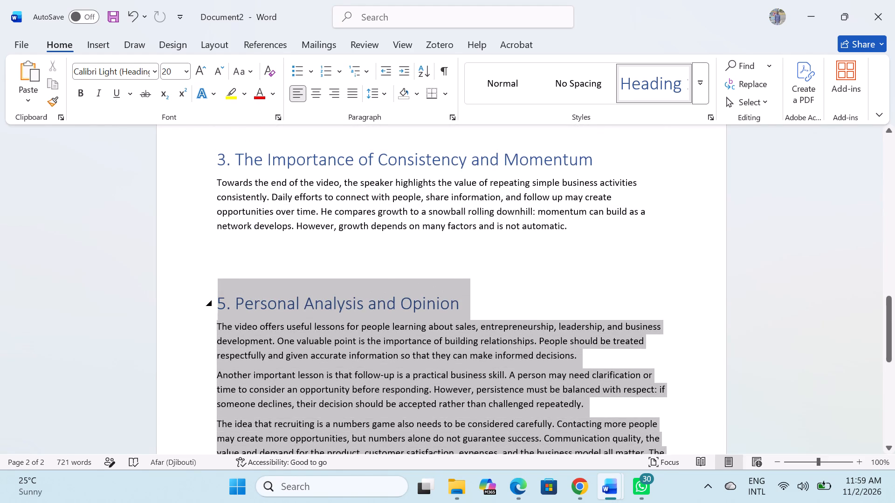
drag(219, 304, 218, 304)
key(ctrl+c)
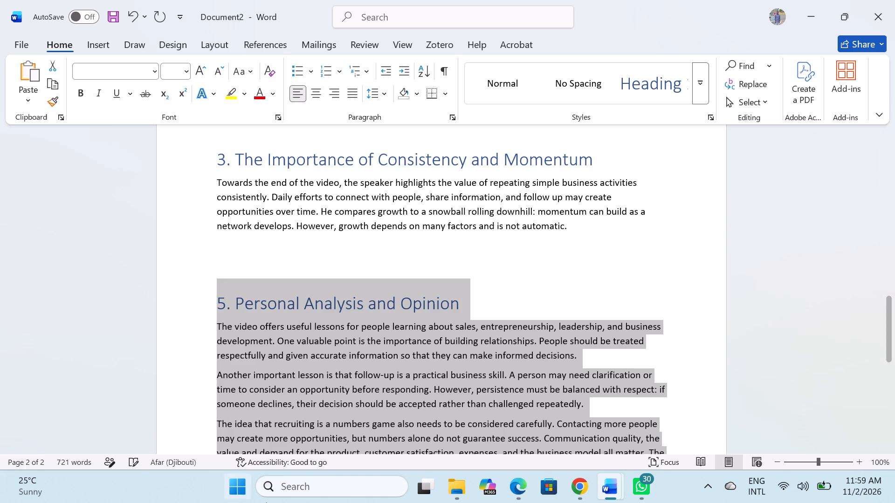
Create a new blank Word document and paste the copied Personal Analysis and Opinion and Conclusion sections into it.
click(308, 480)
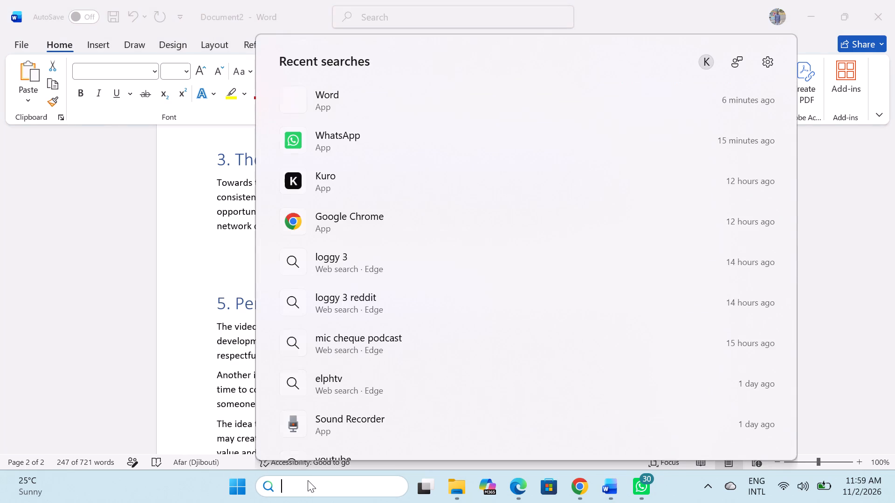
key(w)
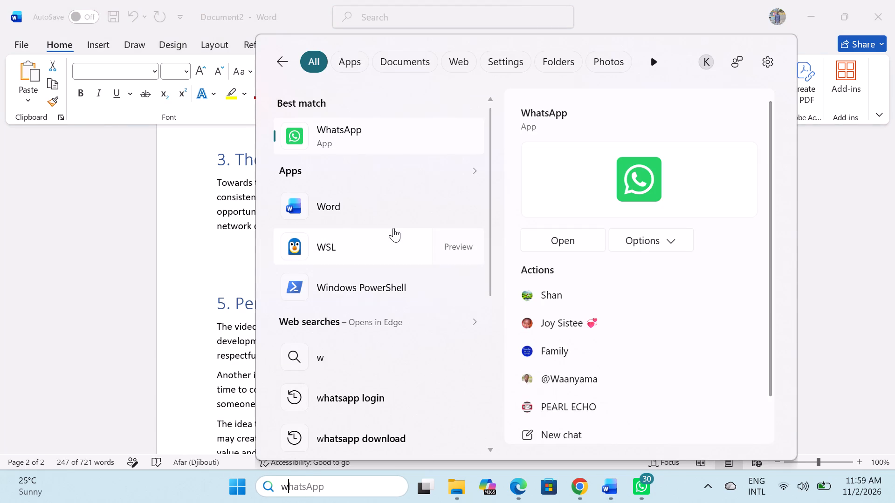
double_click(391, 204)
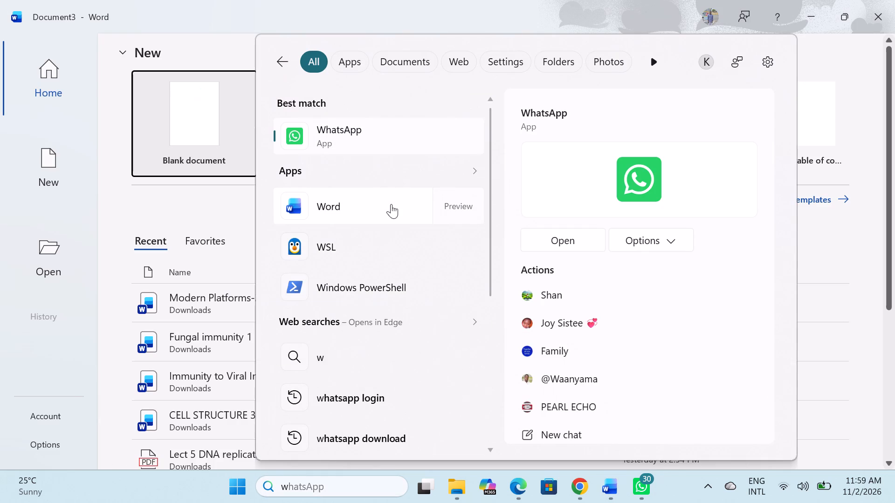
click(158, 145)
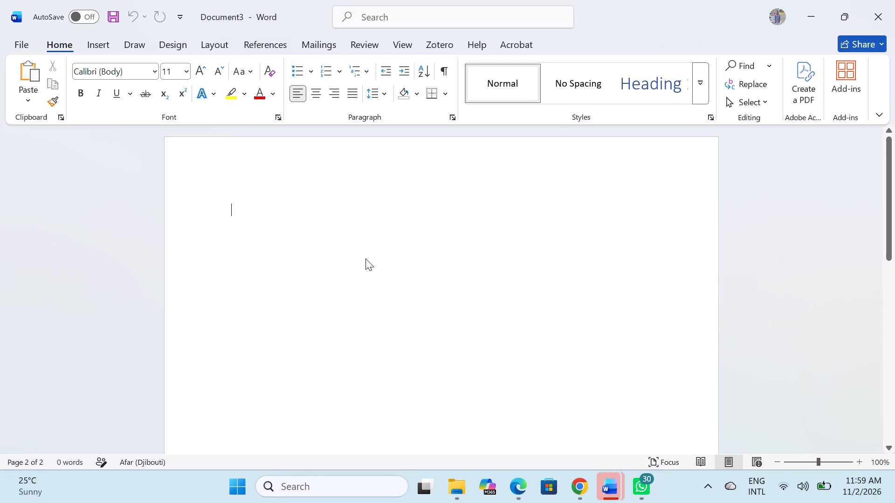
key(ctrl+v)
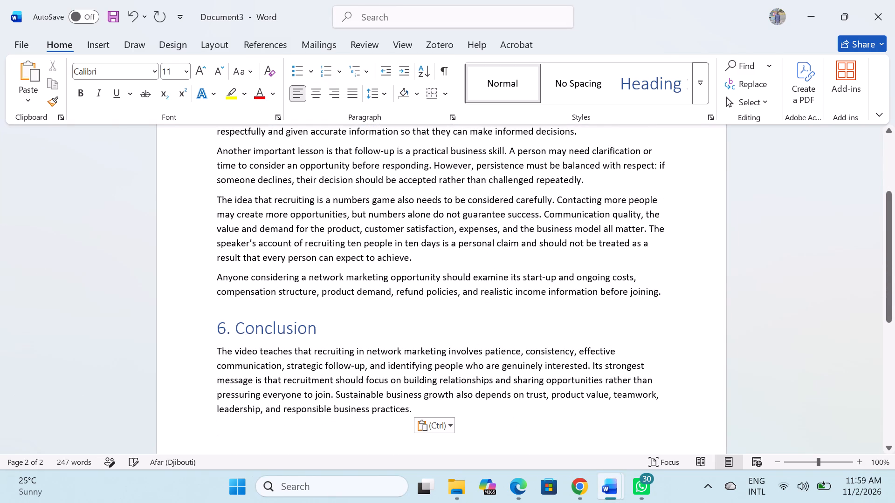
Look through the pasted sections in the new document, from the Personal Analysis and Opinion heading to the end of the Conclusion.
scroll(474, 326, up, 2)
scroll(474, 326, down, 3)
scroll(474, 326, up, 2)
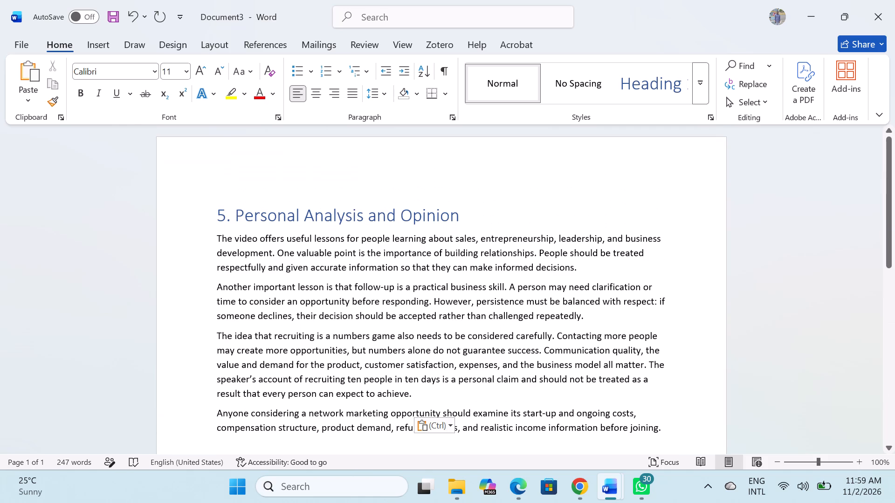
scroll(474, 326, down, 3)
scroll(474, 326, up, 4)
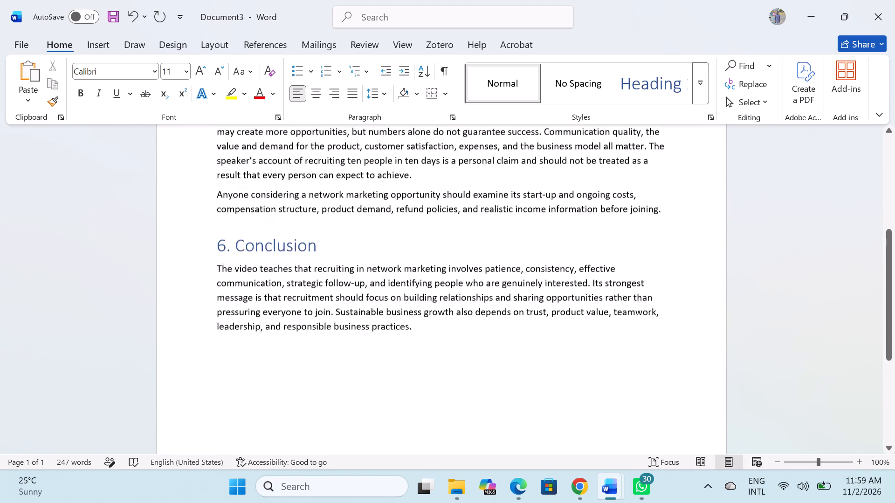
scroll(474, 326, up, 2)
scroll(474, 326, down, 2)
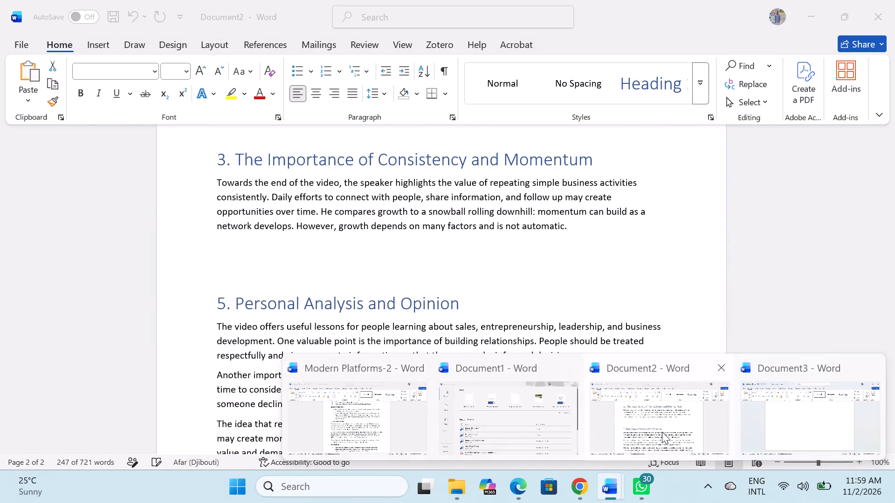
Switch back to Document2 and go to its beginning, at the Content review title.
click(662, 432)
scroll(625, 326, up, 8)
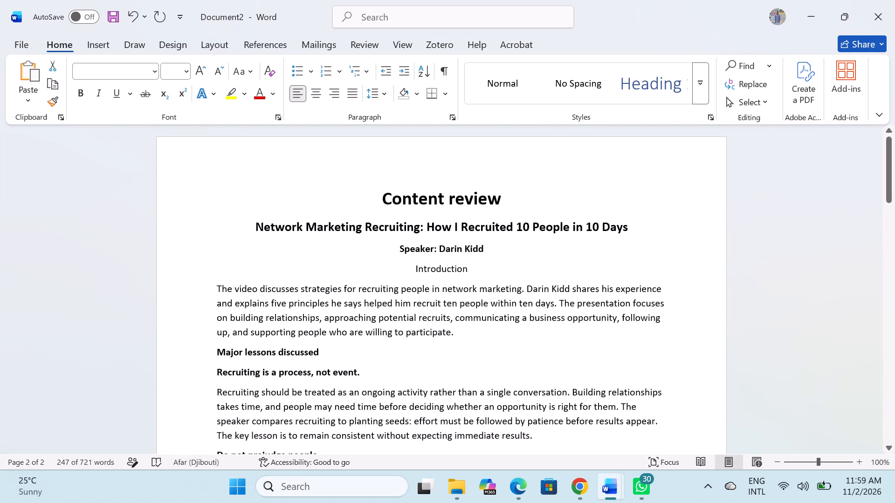
Copy the three-line title block, from "Content review" through the Speaker line, at the top of Document2 and switch to Document3.
drag(496, 254, 356, 184)
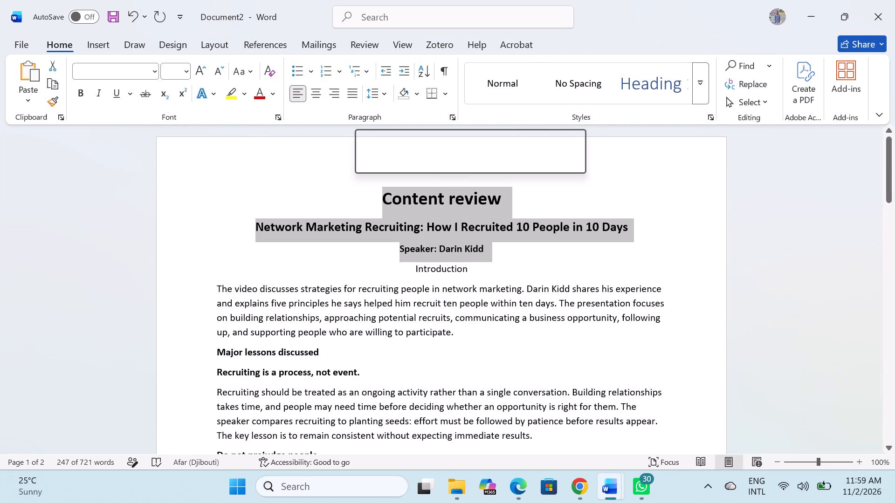
key(ctrl+c)
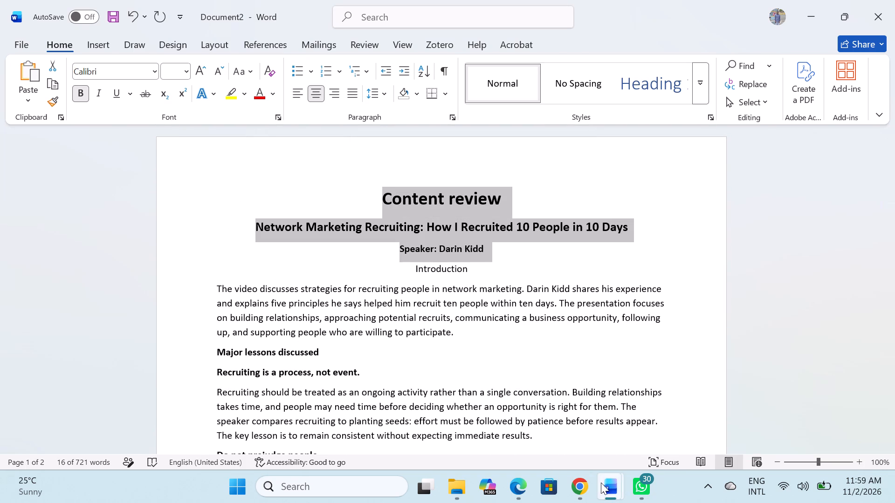
click(772, 421)
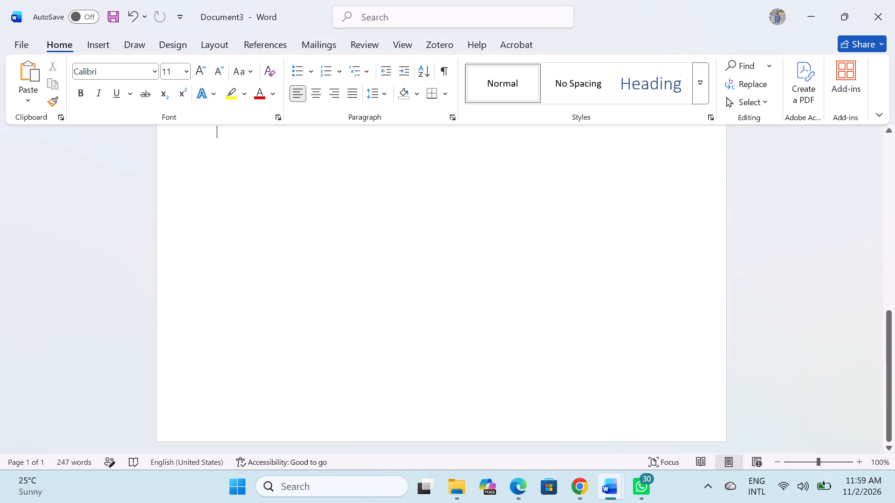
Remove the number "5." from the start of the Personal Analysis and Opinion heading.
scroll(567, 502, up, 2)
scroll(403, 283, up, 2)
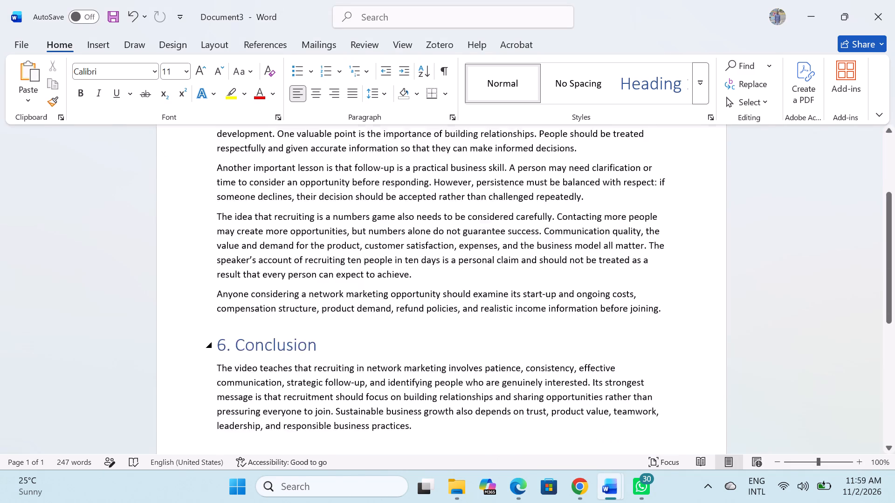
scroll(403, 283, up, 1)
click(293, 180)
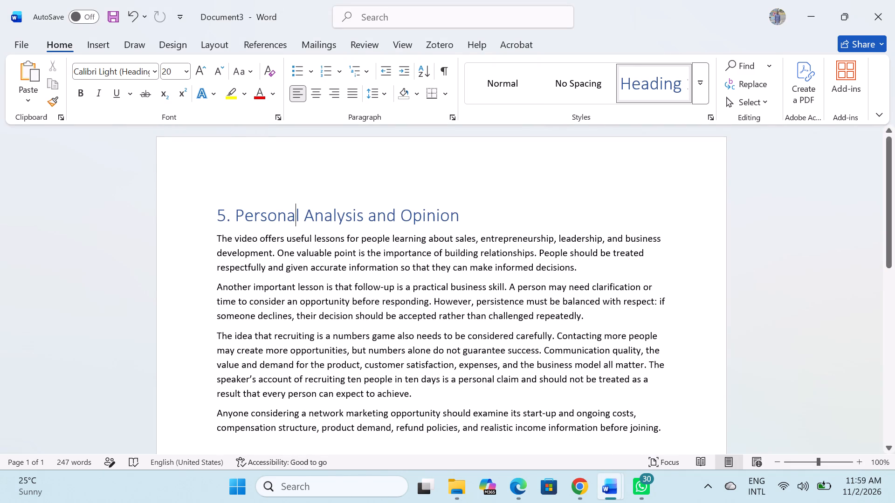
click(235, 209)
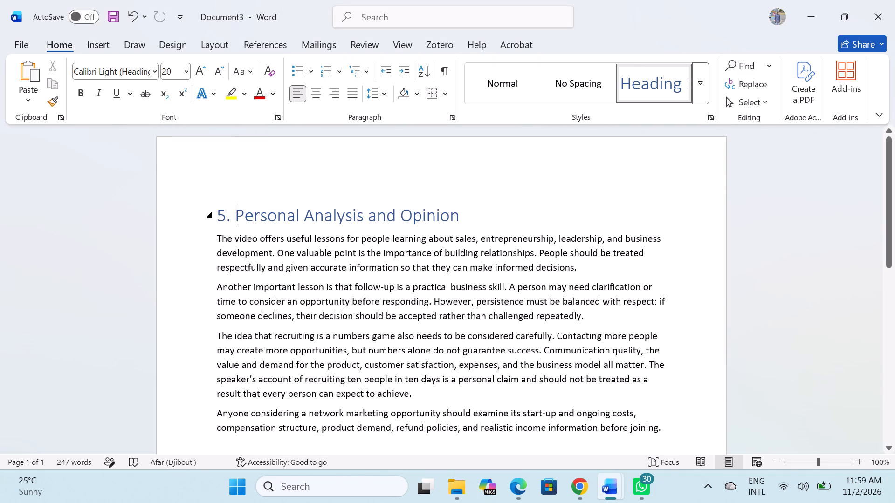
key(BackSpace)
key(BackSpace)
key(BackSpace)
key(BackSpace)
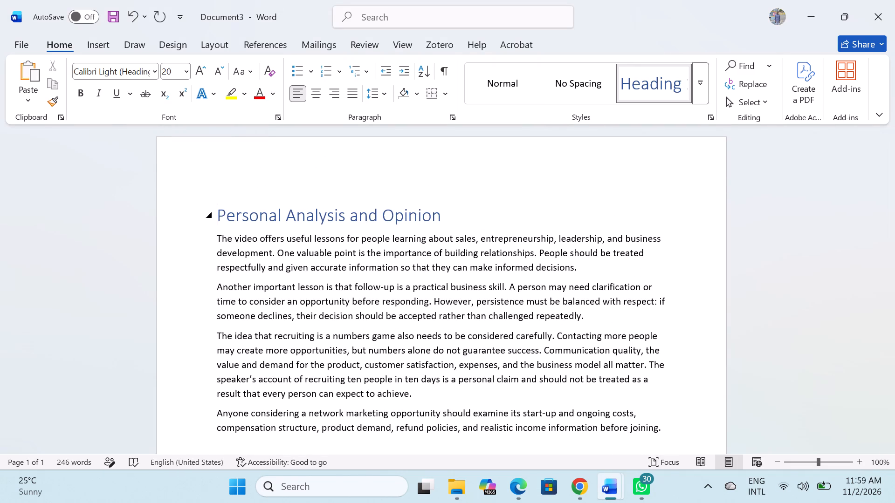
Replace the Personal Analysis and Opinion heading with the copied title block, adding a blank line above it.
key(Return)
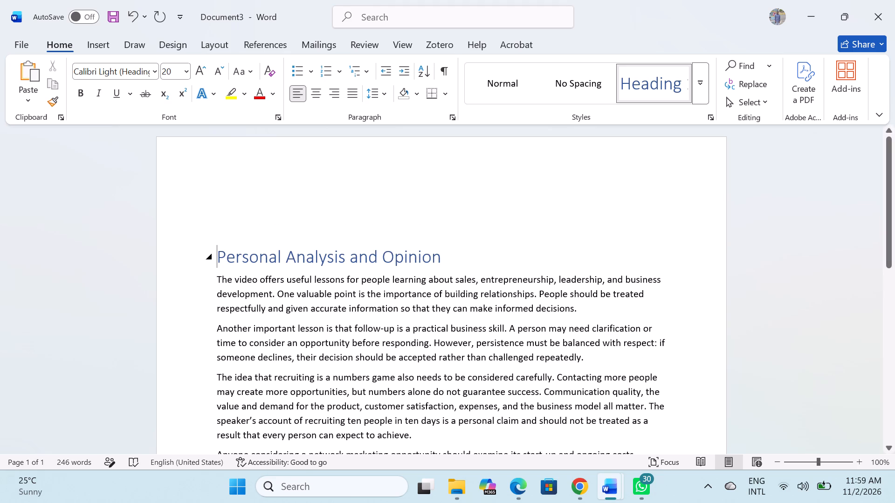
click(440, 257)
drag(440, 257, 172, 254)
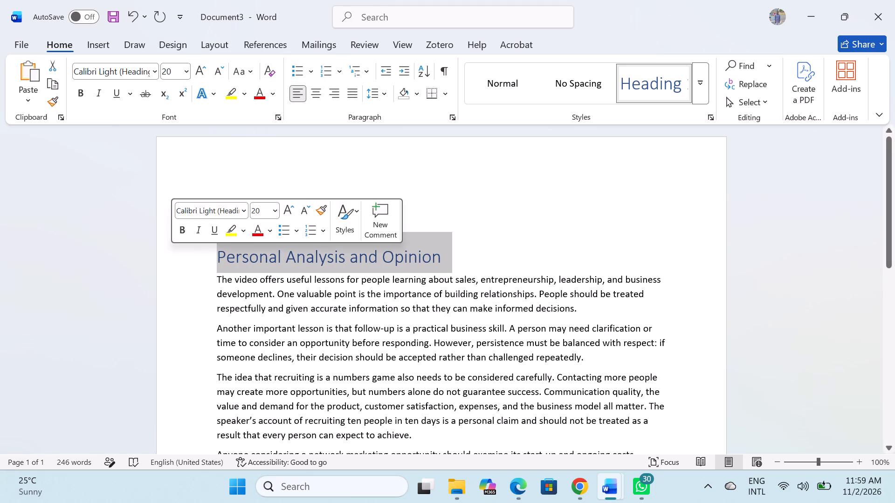
key(BackSpace)
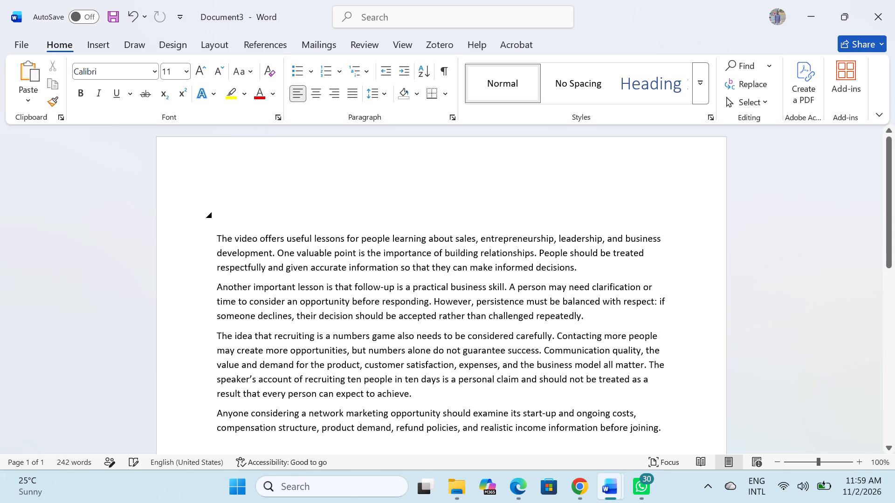
key(ctrl+v)
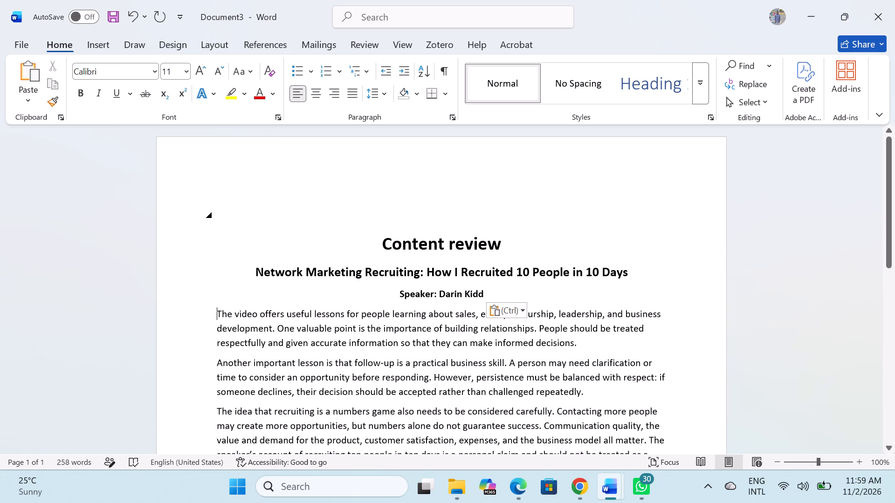
Replace the "6. Conclusion" heading with an unnumbered body-text line reading "Conclusion" above its paragraph.
scroll(468, 227, up, 1)
scroll(578, 302, down, 1)
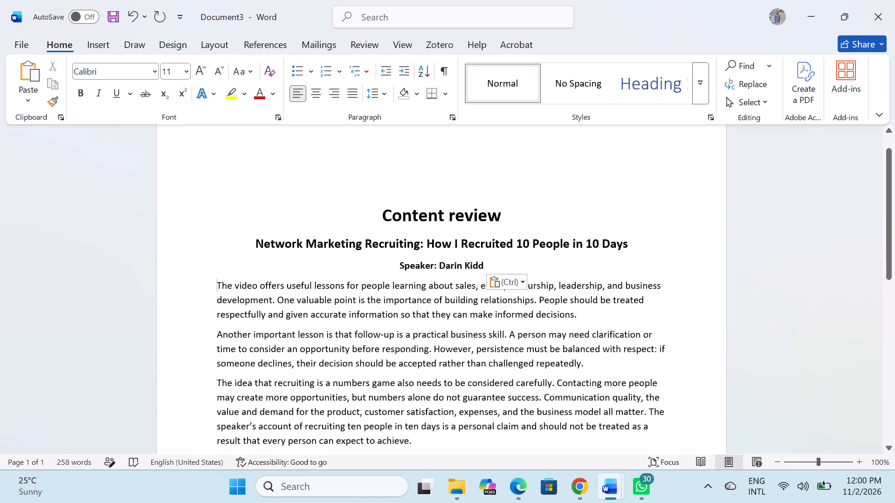
scroll(578, 302, down, 4)
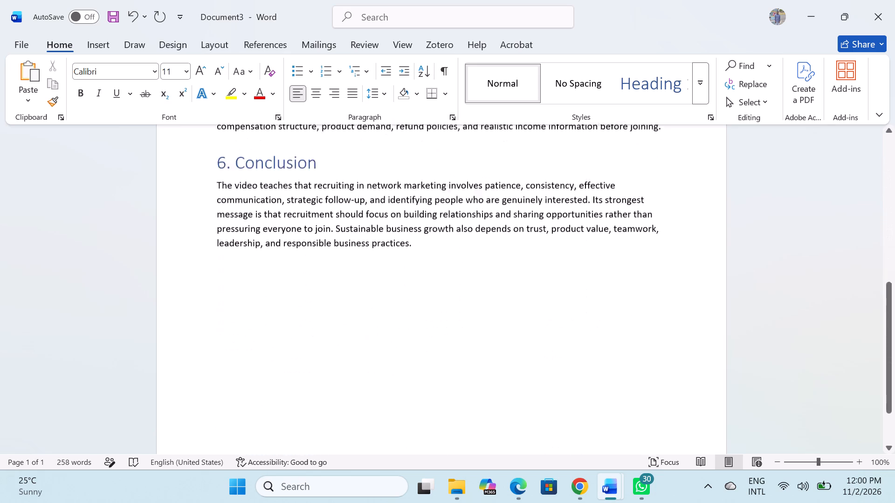
scroll(578, 302, up, 4)
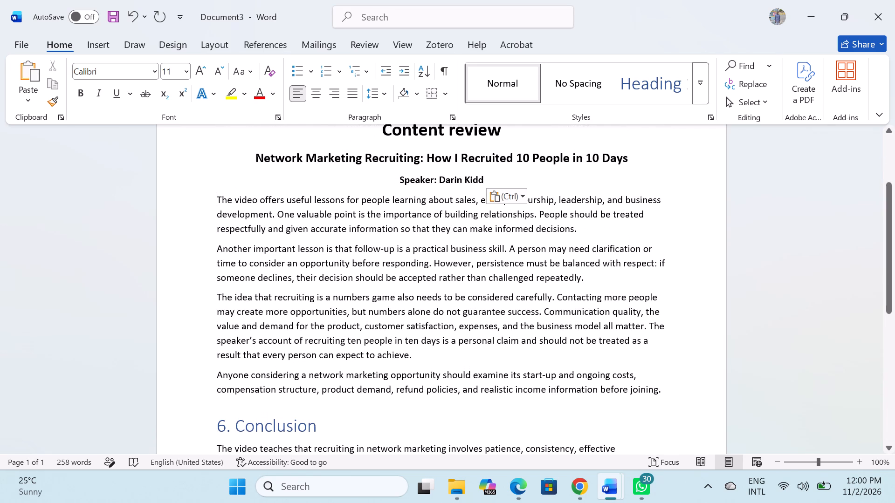
scroll(626, 335, up, 1)
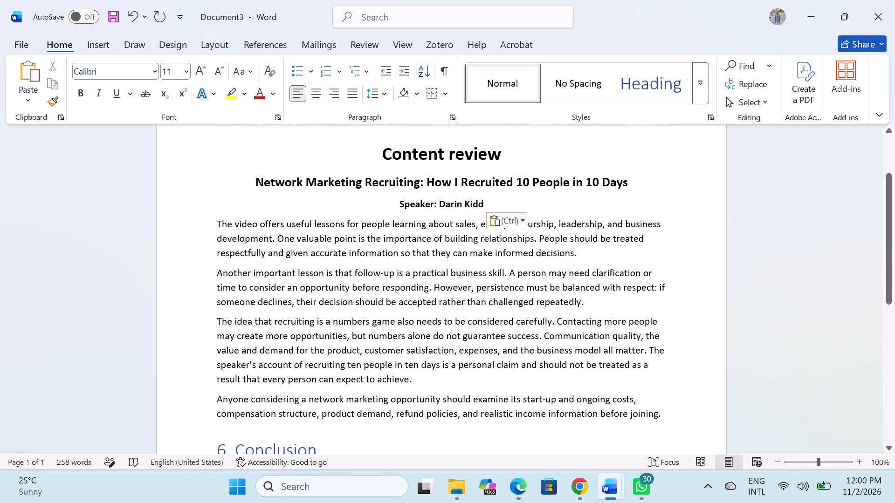
scroll(626, 335, down, 1)
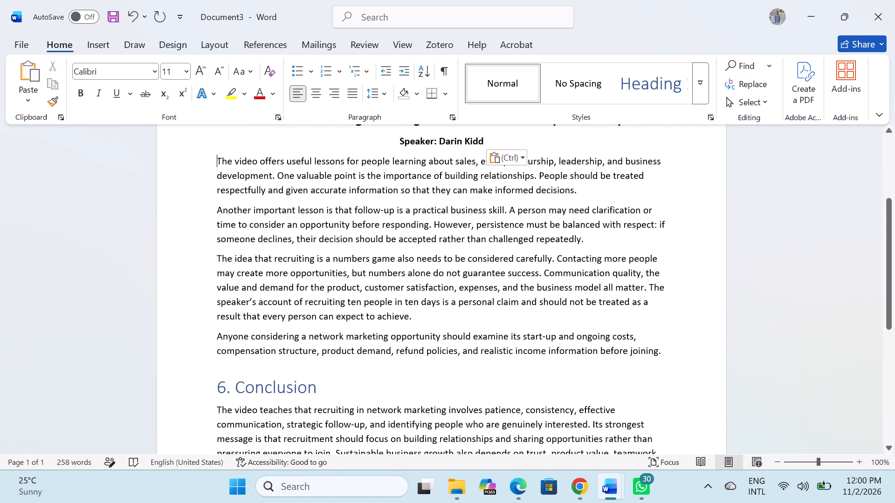
click(217, 408)
drag(317, 386, 170, 395)
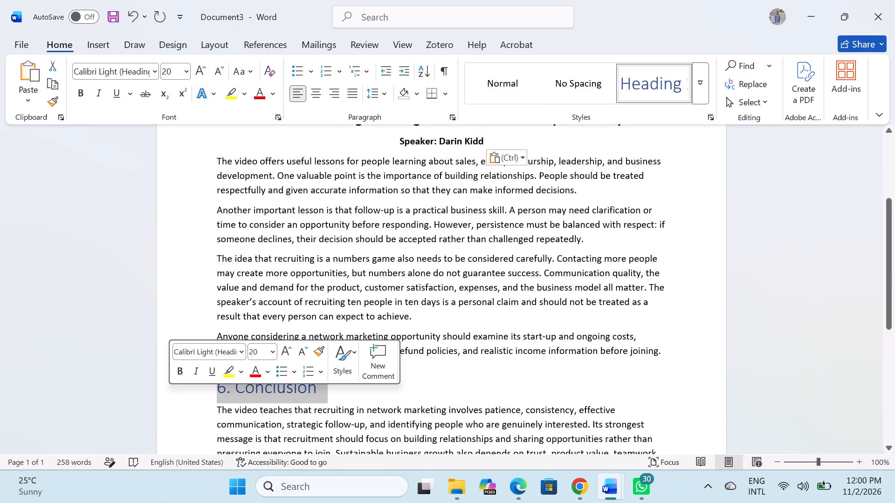
key(BackSpace)
text(conclusion)
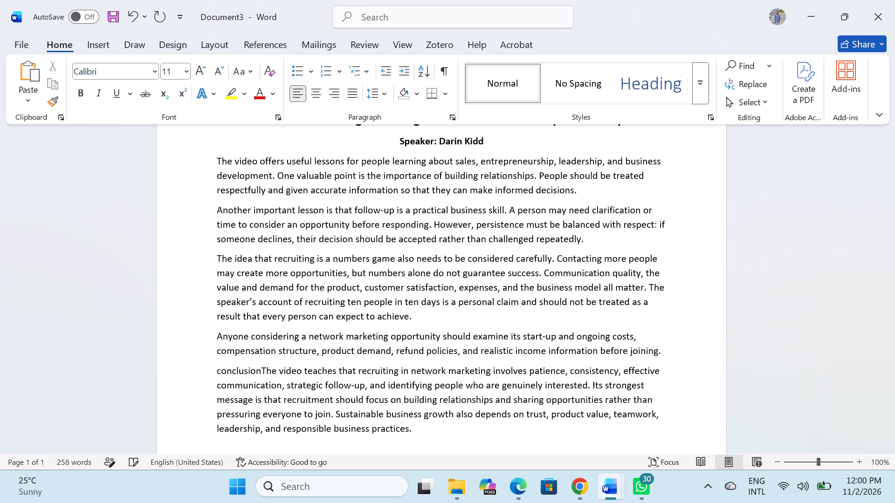
key(Return)
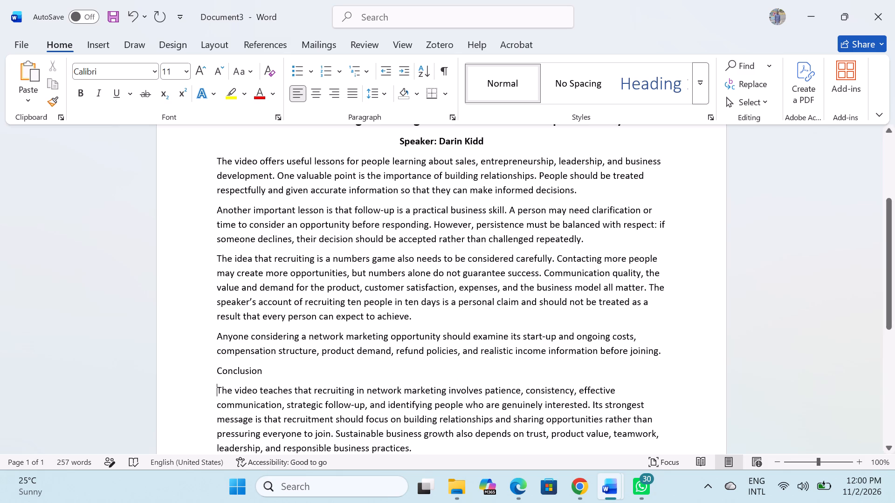
Make the "Conclusion" line bold.
drag(266, 369, 181, 369)
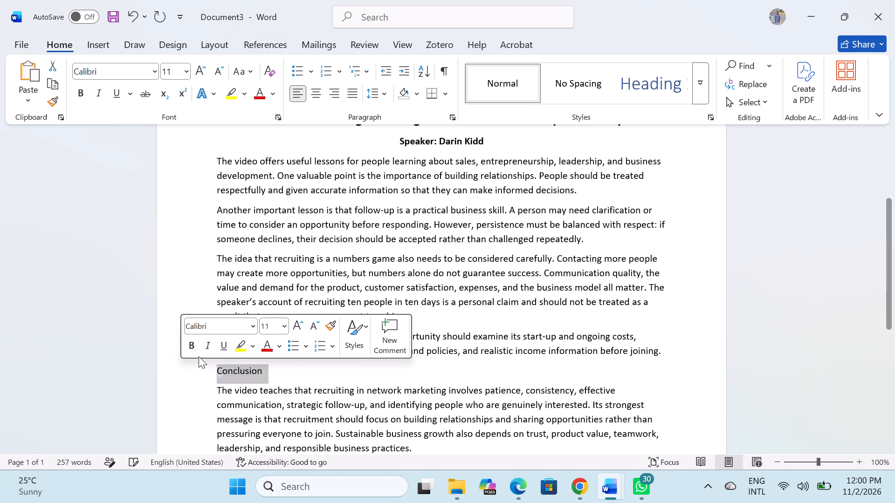
click(192, 348)
click(325, 365)
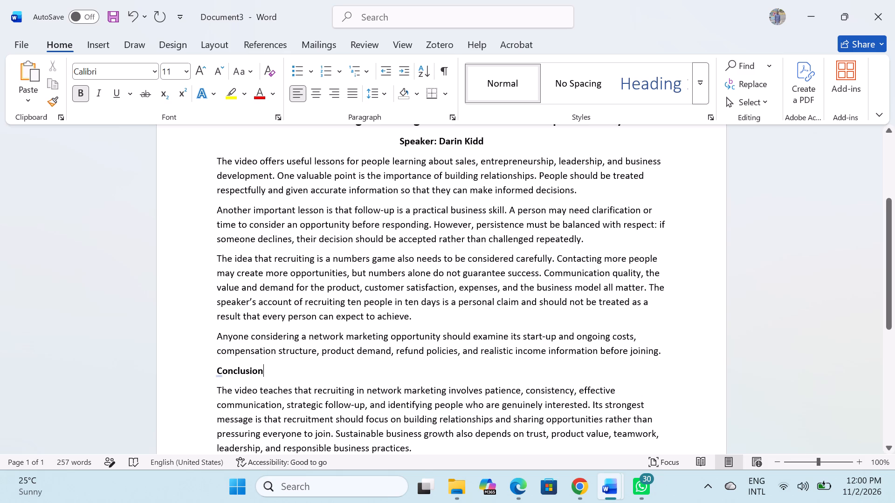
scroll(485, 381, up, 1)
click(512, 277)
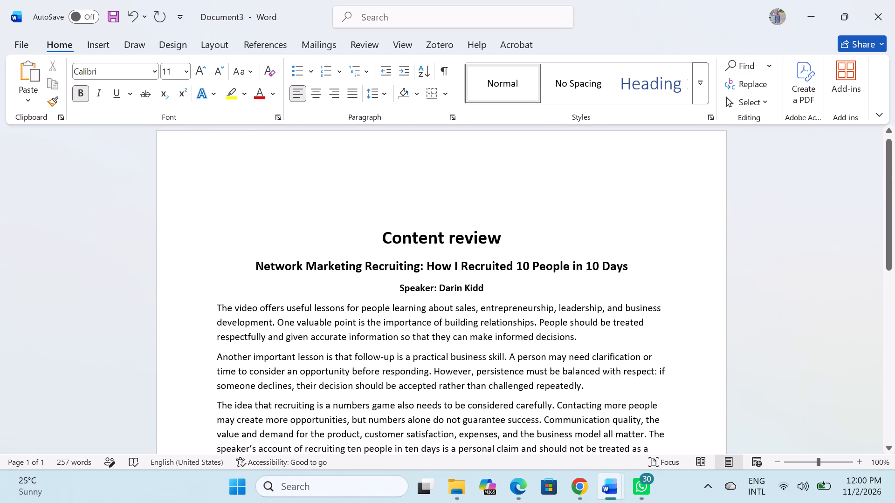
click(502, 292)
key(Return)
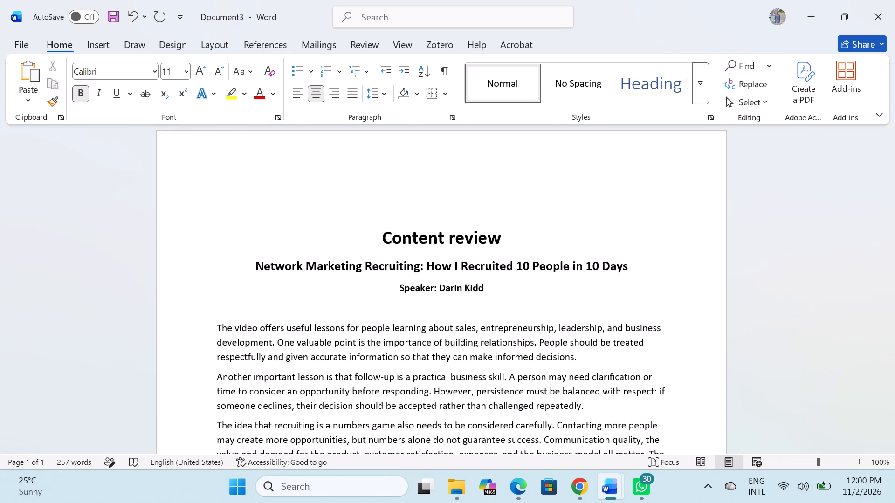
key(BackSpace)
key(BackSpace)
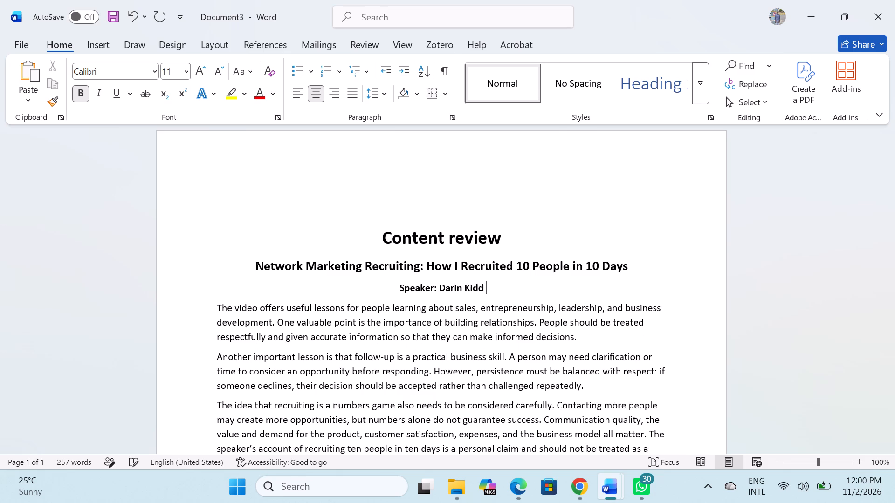
Review the whole of Document3, from the title block to the end of the Conclusion.
scroll(604, 312, down, 2)
scroll(604, 312, up, 1)
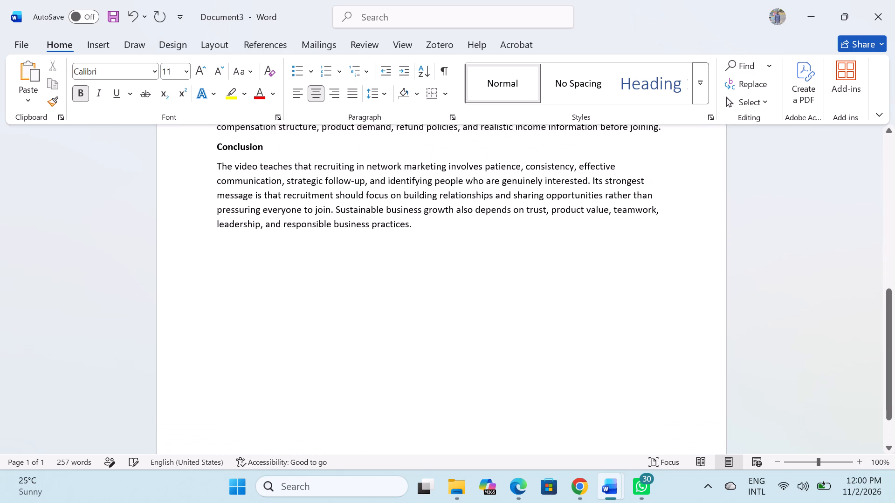
scroll(604, 312, up, 2)
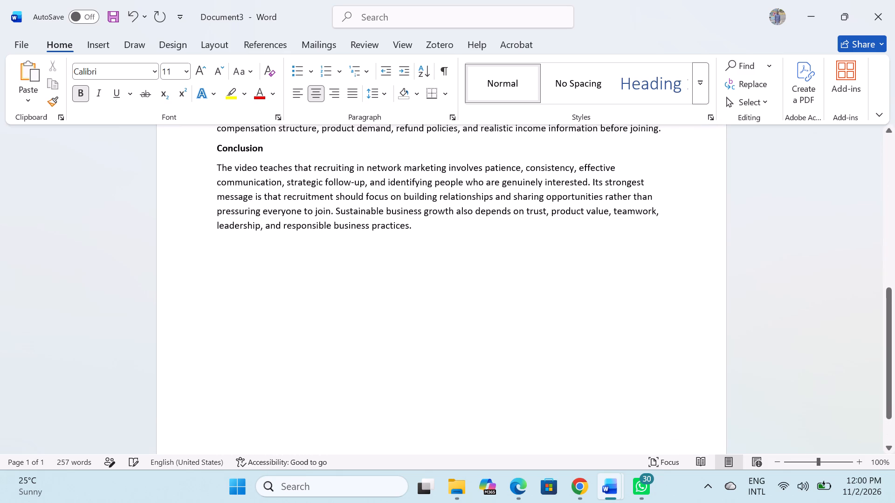
scroll(604, 312, up, 6)
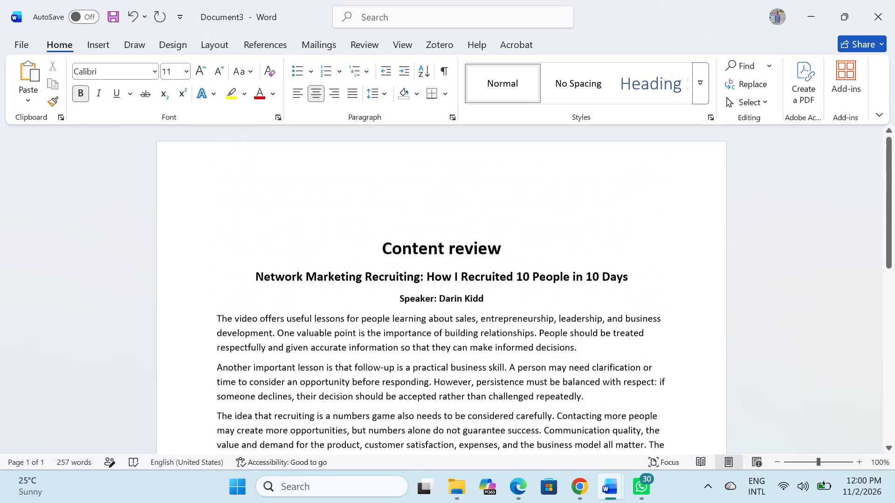
scroll(604, 312, down, 3)
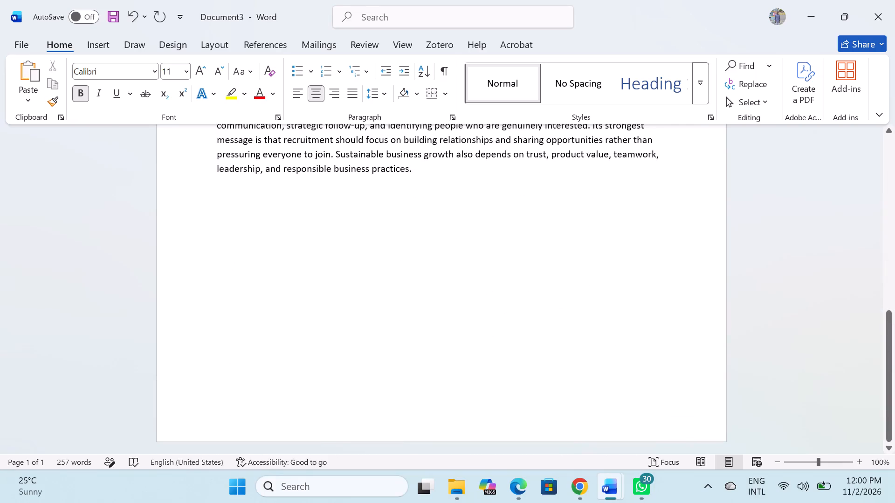
Save Document3 to the Downloads folder as a Word document named "Content review".
click(20, 42)
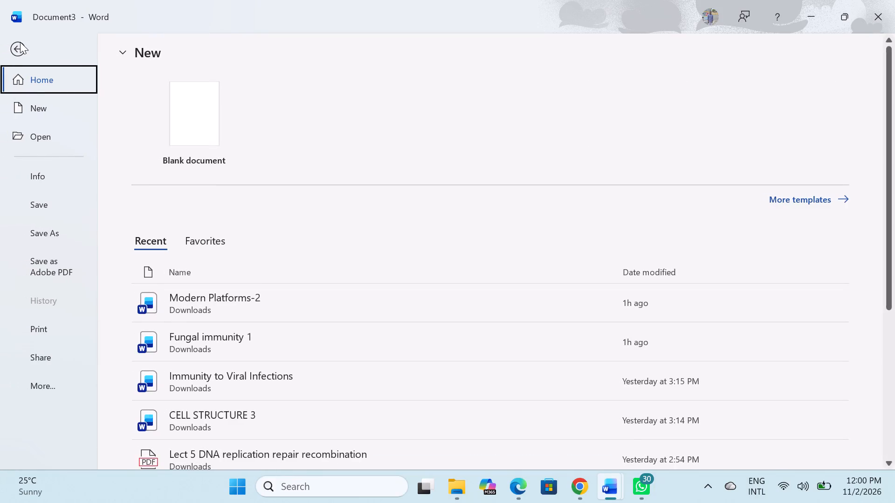
click(67, 235)
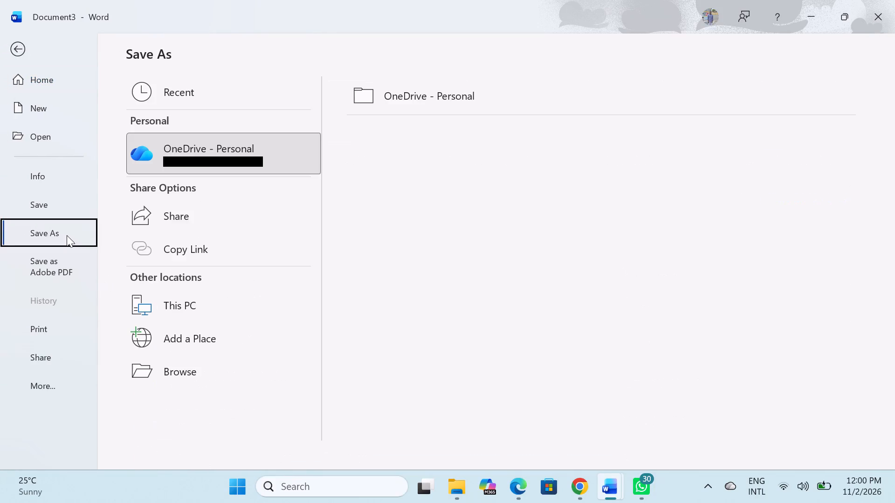
click(201, 291)
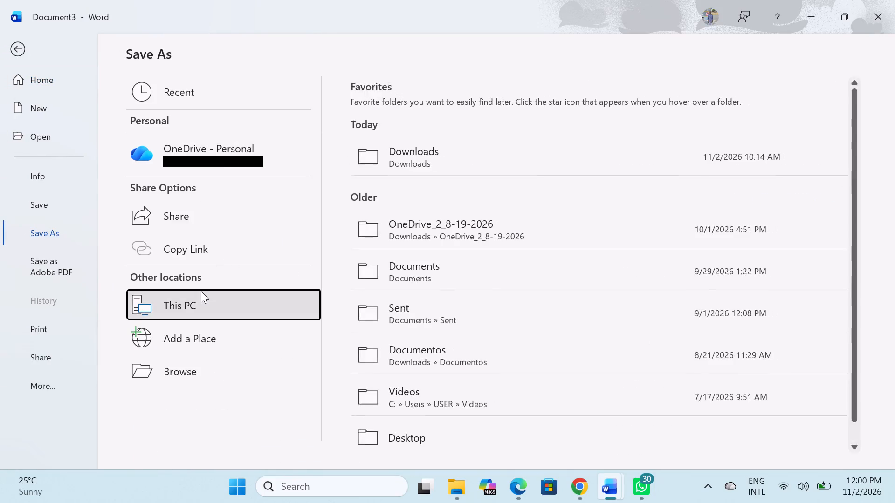
click(434, 153)
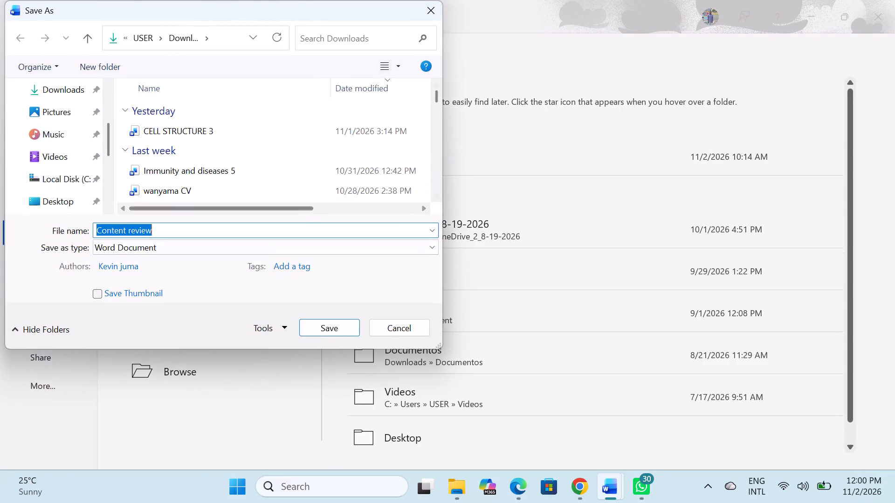
click(320, 328)
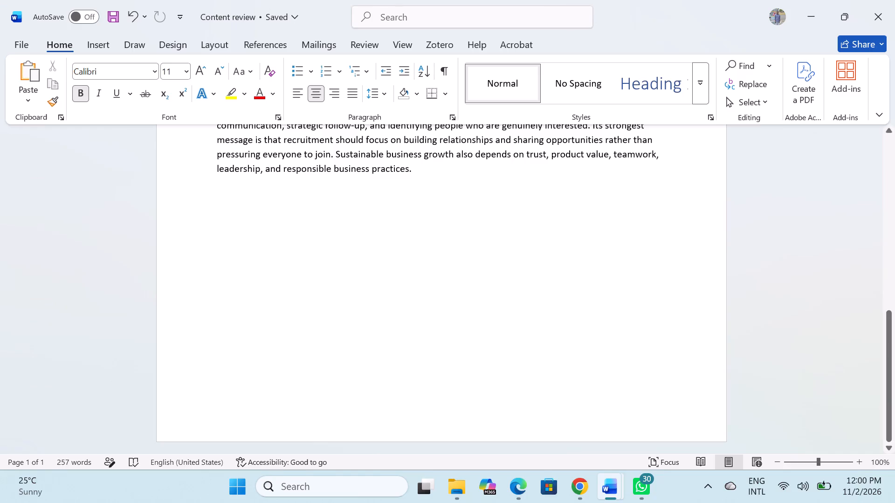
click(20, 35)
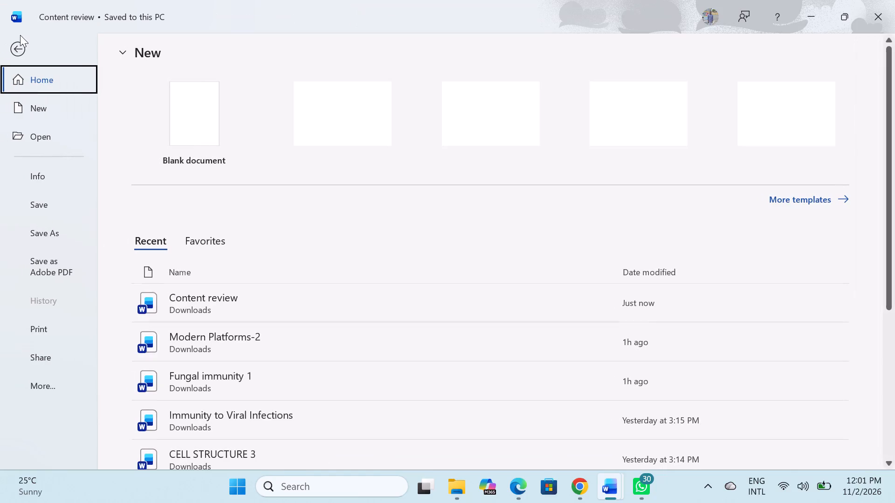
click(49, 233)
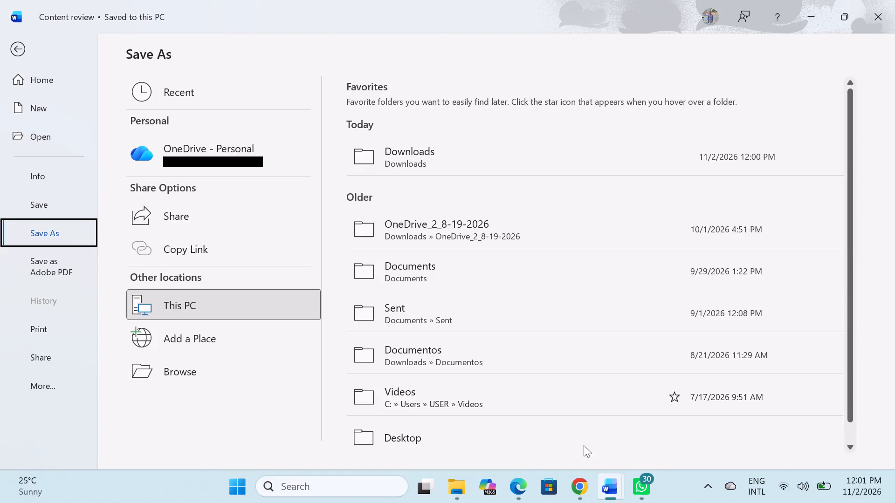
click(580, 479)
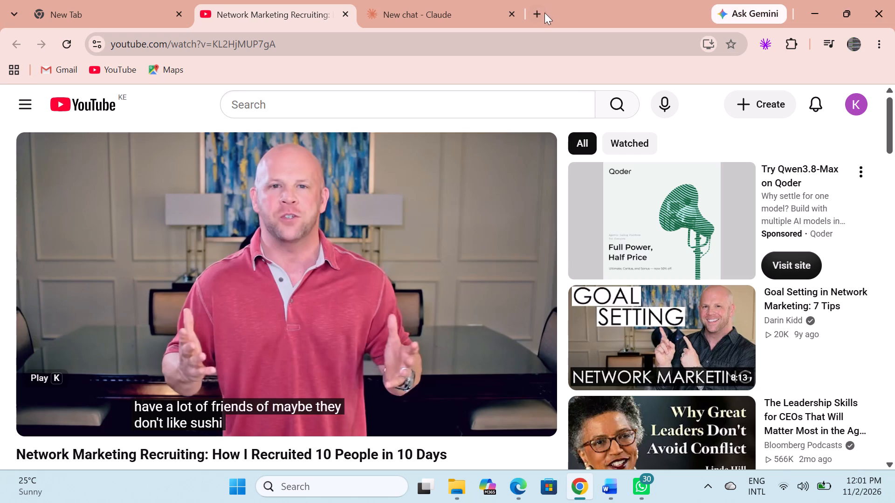
Switch to Microsoft Edge and open goldmineagenciess.com/register in a new tab.
click(520, 479)
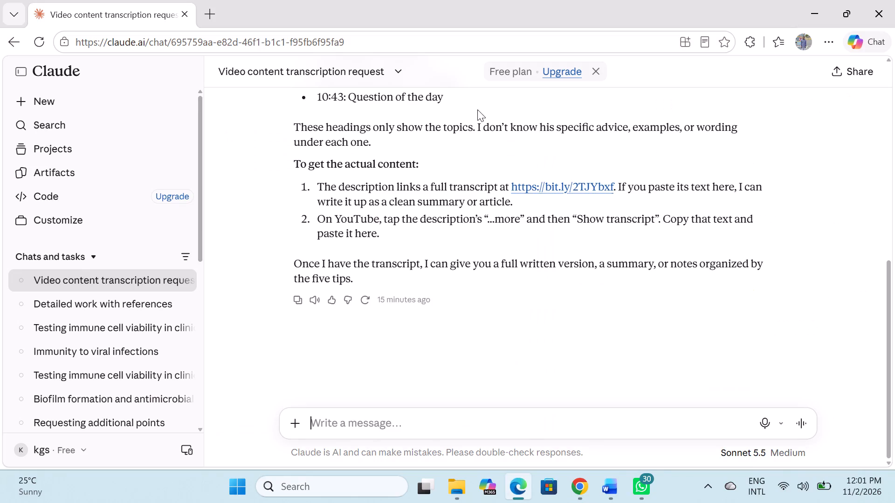
click(213, 19)
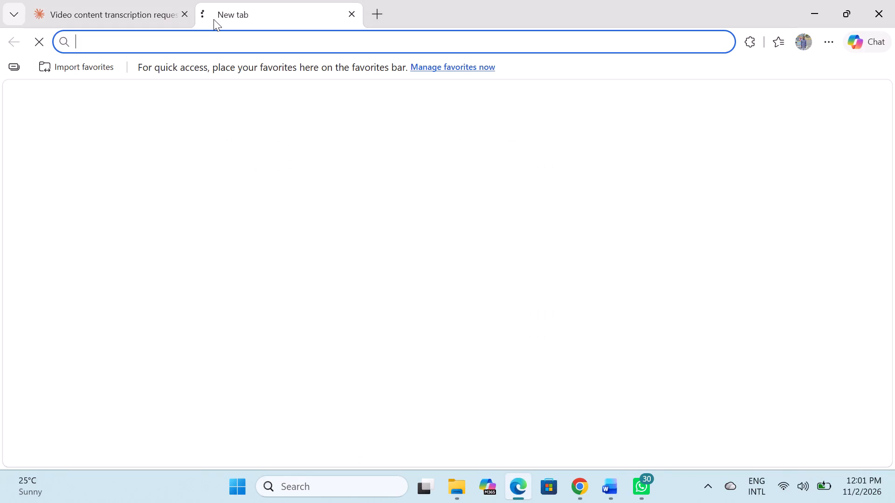
text(gol)
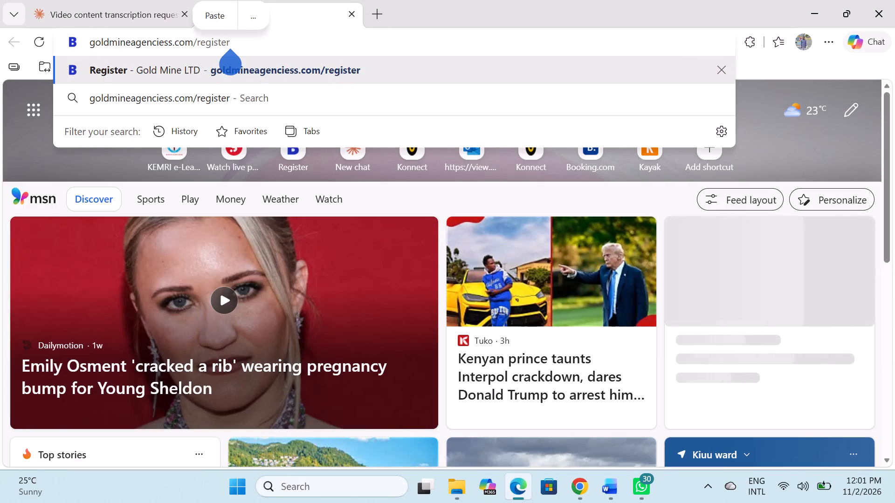
key(Return)
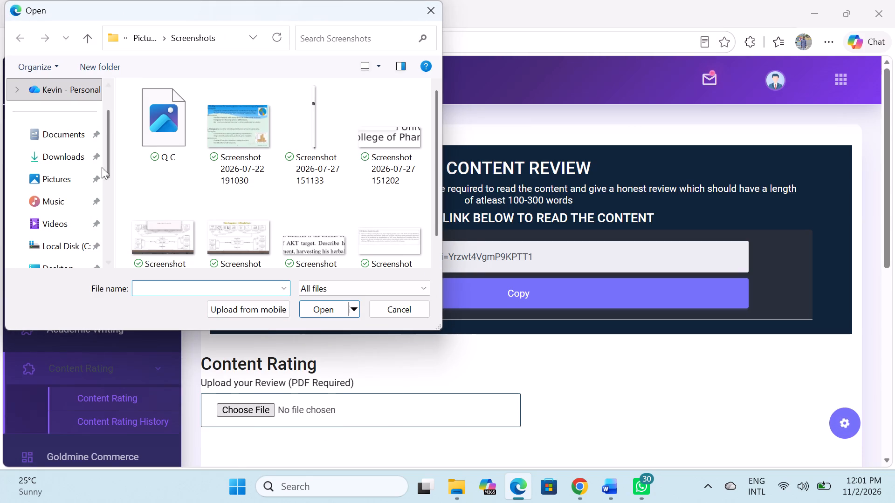
Attach the "Content review" file from Downloads as the Content Rating review and submit it.
click(71, 151)
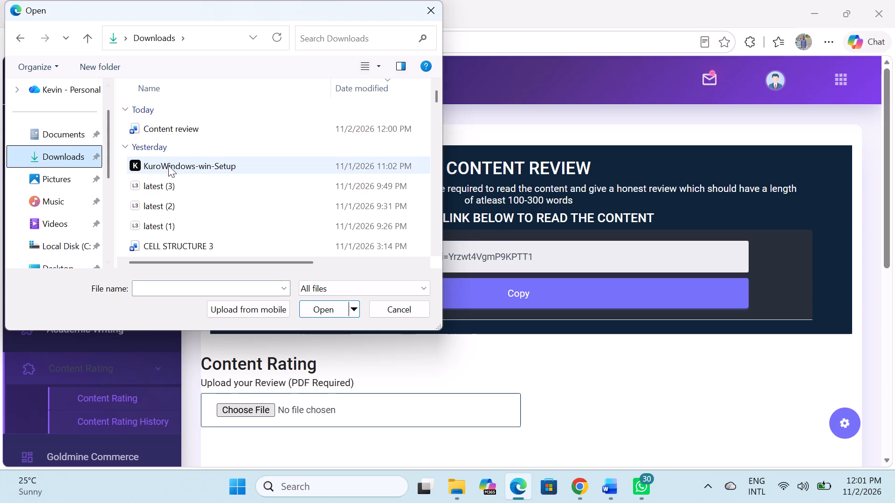
click(187, 129)
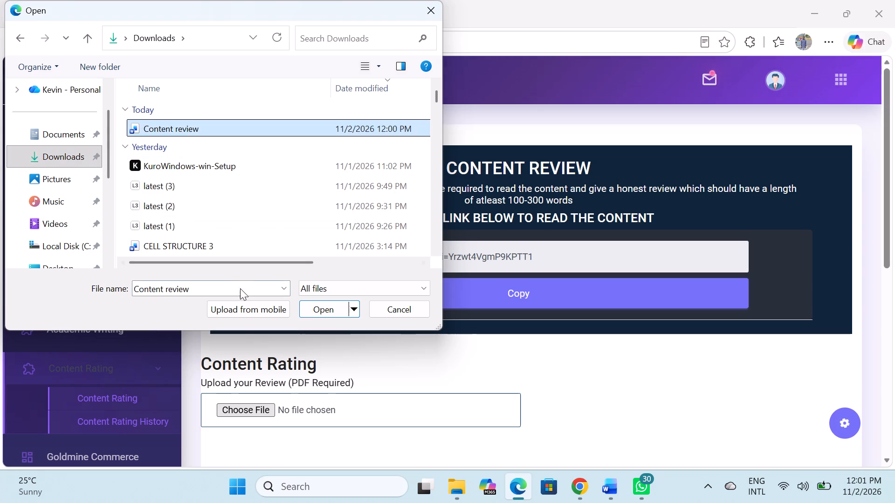
click(316, 309)
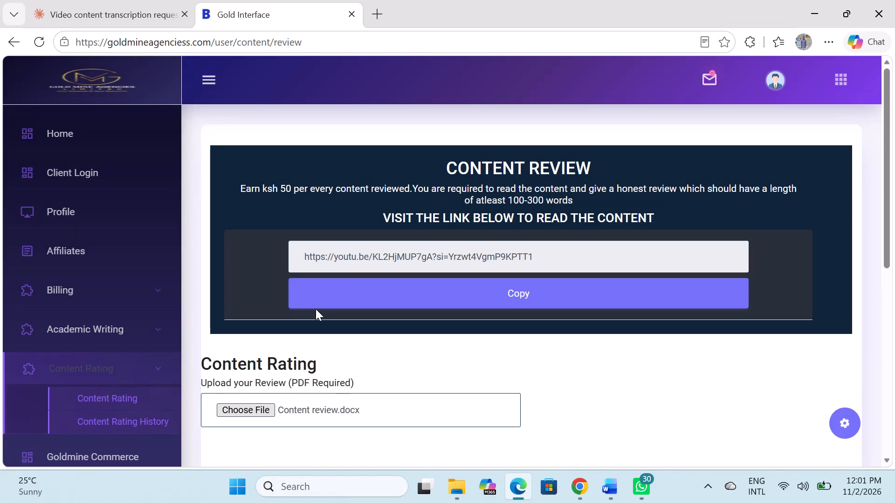
scroll(379, 385, down, 3)
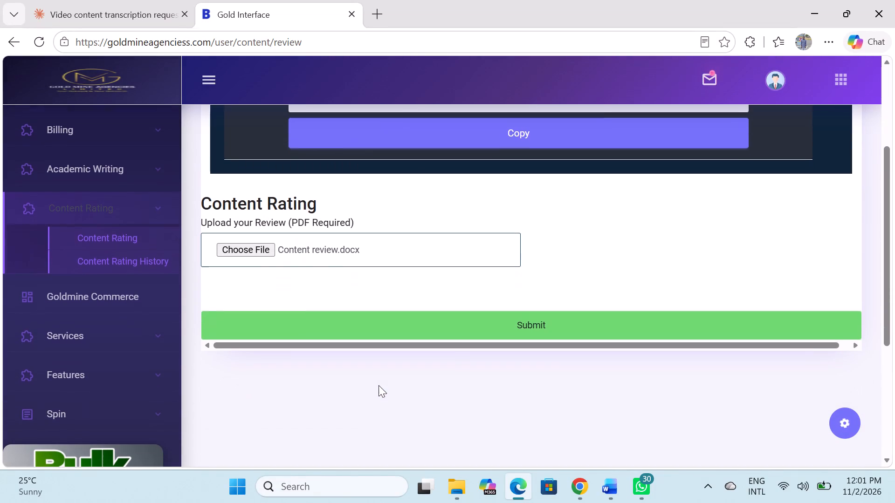
click(471, 330)
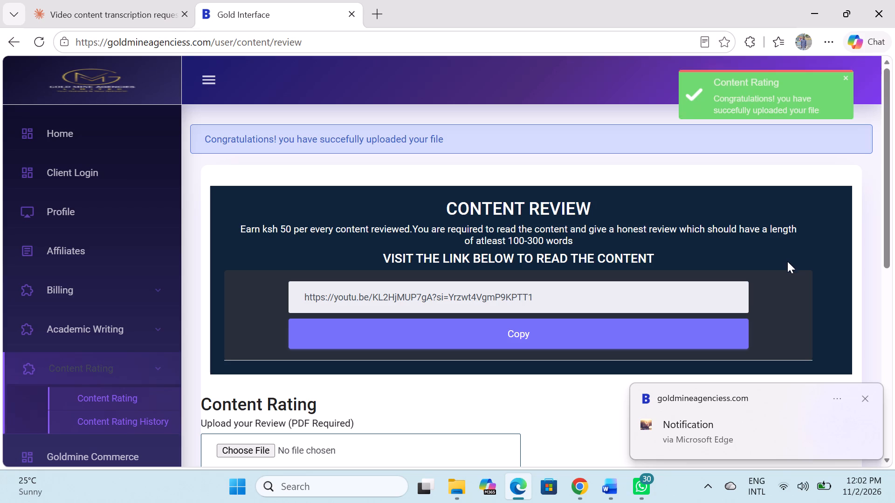
Open the Content Rating History to check the status of the submitted review.
scroll(791, 290, down, 4)
scroll(791, 290, up, 1)
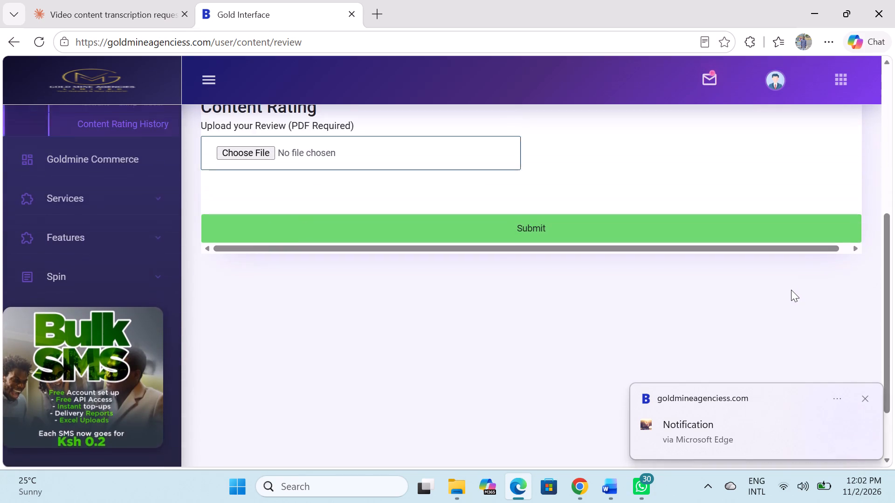
scroll(791, 290, up, 2)
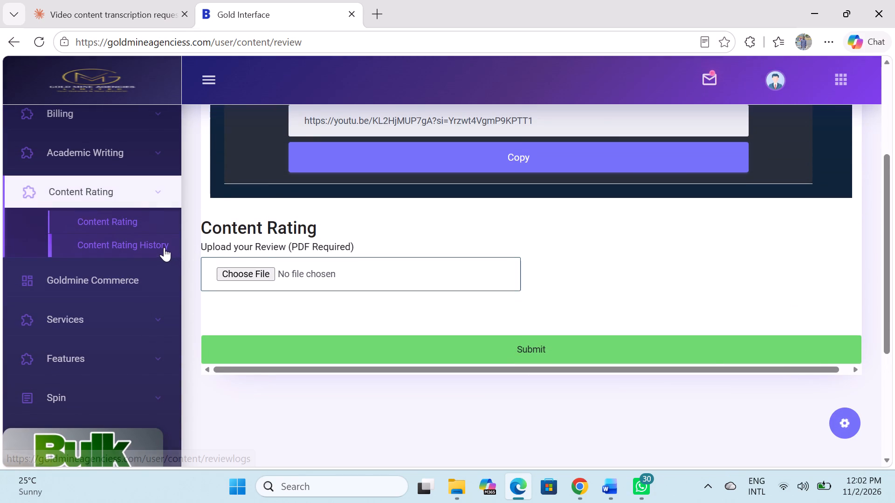
click(164, 247)
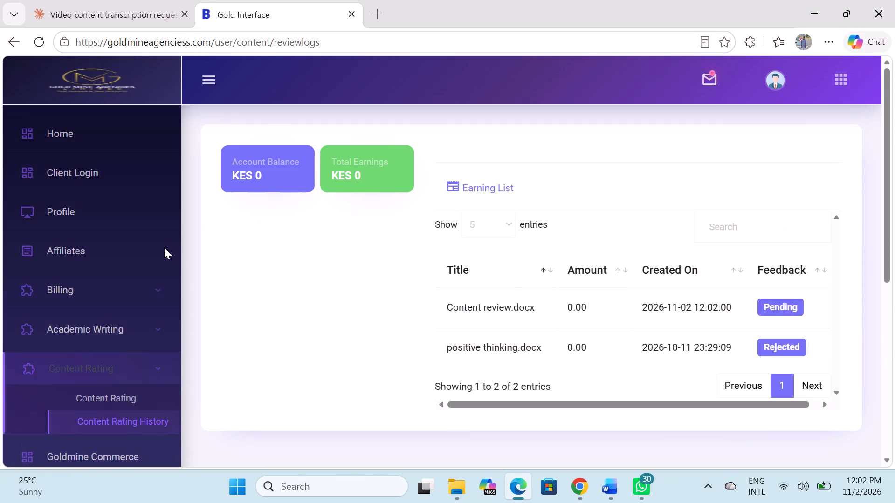
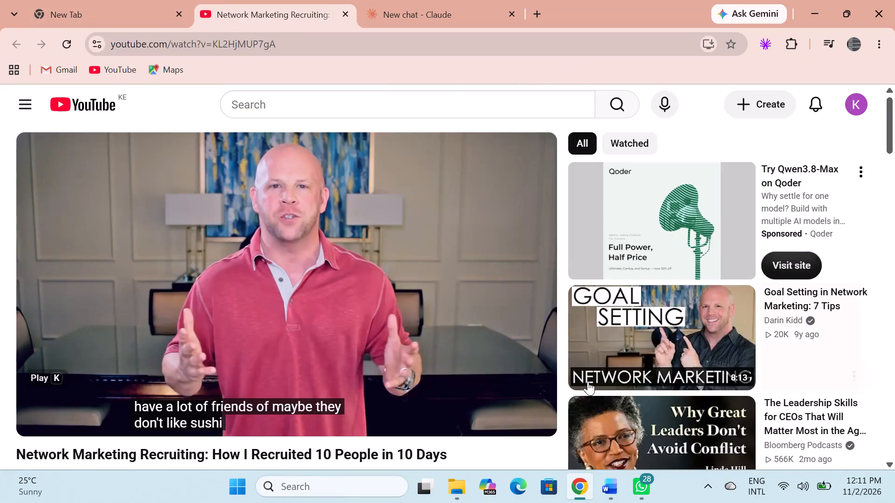
Switch to Google Chrome and search Google for "gmail login" in a new tab.
click(582, 496)
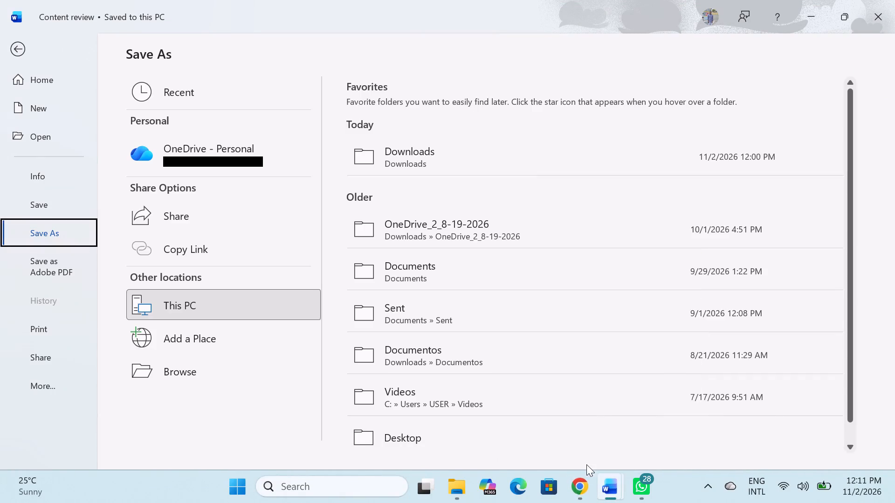
click(577, 487)
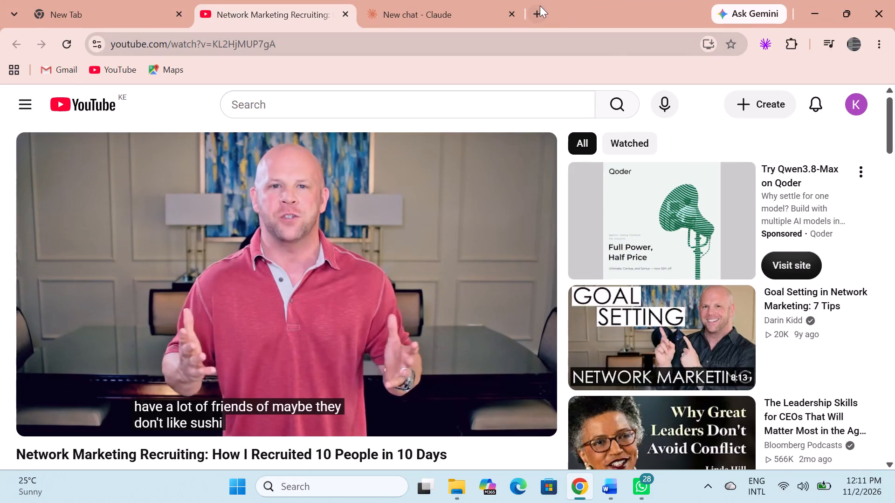
click(539, 6)
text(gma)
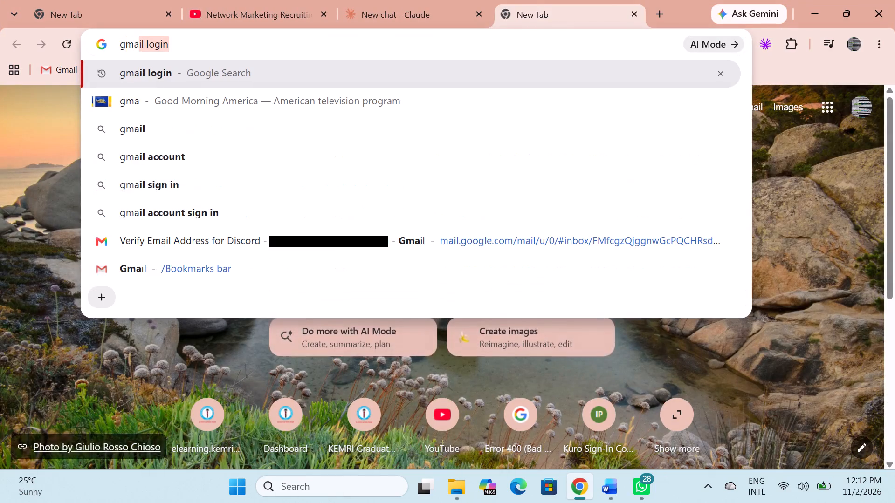
click(371, 80)
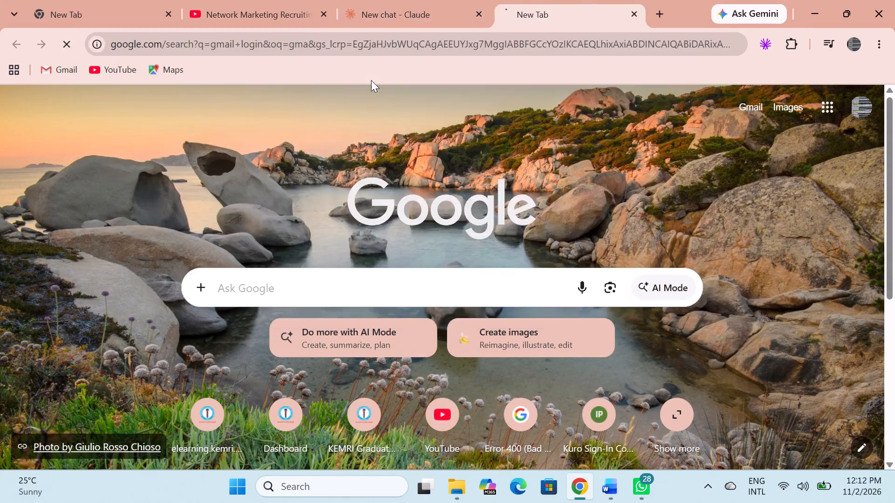